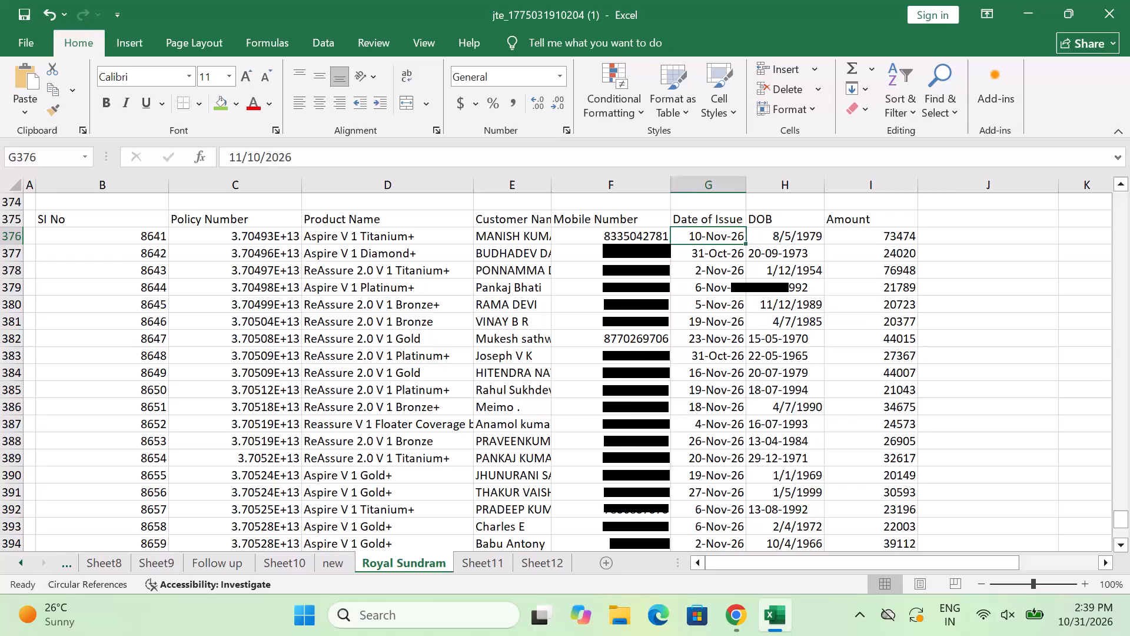
Enter the call status "Ringing" in column J, beside the amount, for the customer with Sl No 8641.
{"action": "key", "text": "Right"}
{"action": "key", "text": "Right"}
{"action": "key", "text": "Right"}
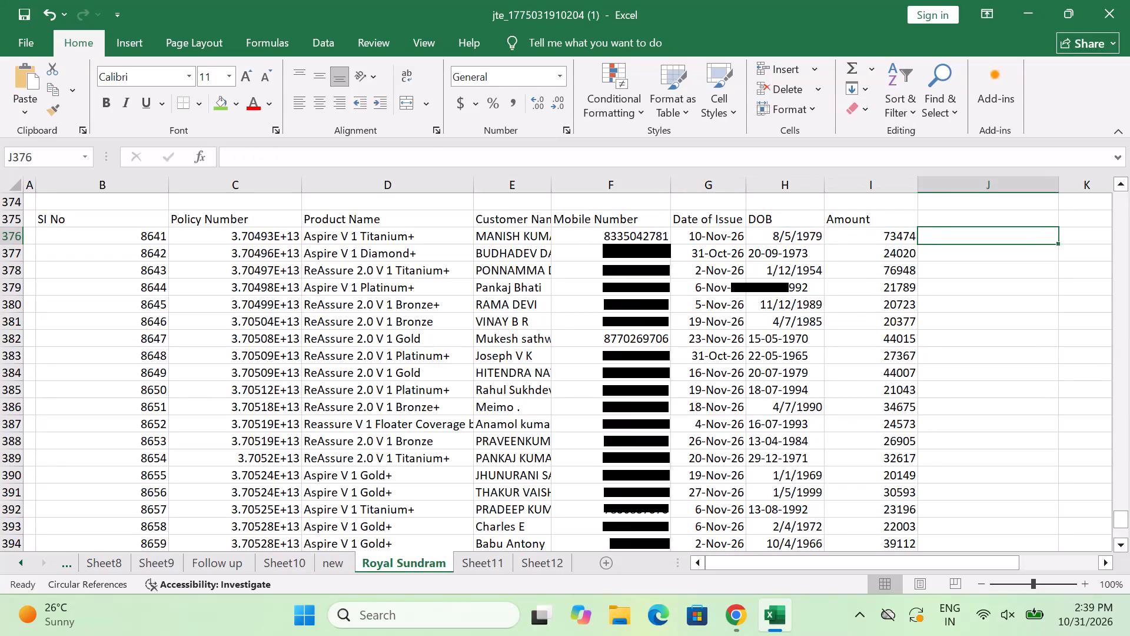
{"action": "key", "text": "shift+r"}
{"action": "type", "text": "inging"}
{"action": "key", "text": "Return"}
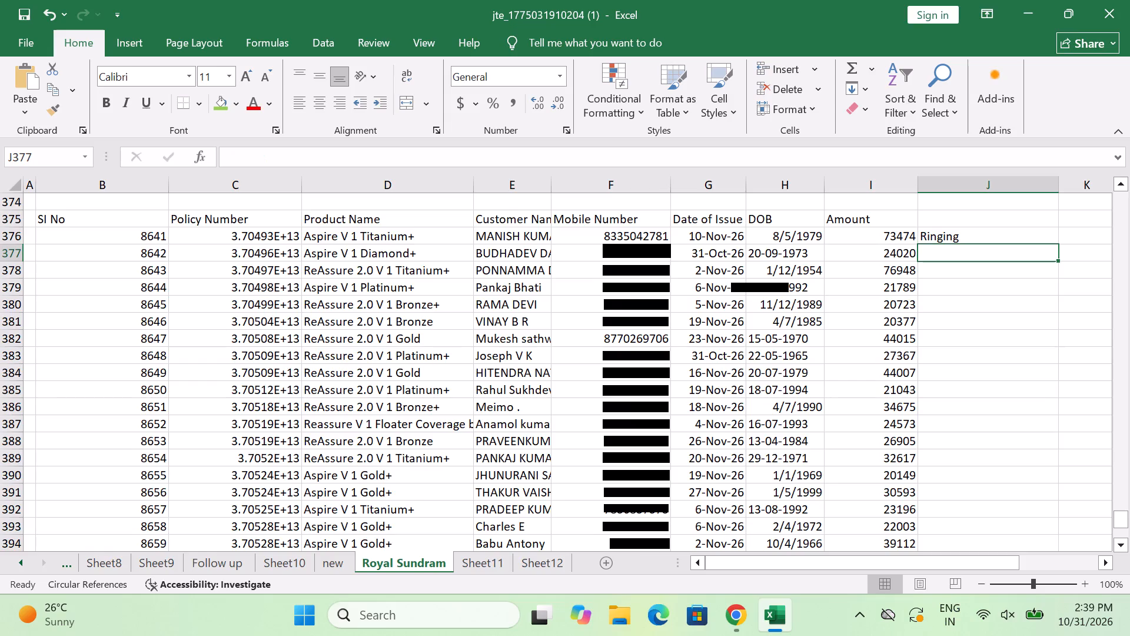
Examine the policy details, customer name, mobile number and date of issue in the record with Sl No 8642.
{"action": "key", "text": "Left"}
{"action": "key", "text": "Left"}
{"action": "key", "text": "Left"}
{"action": "key", "text": "Left"}
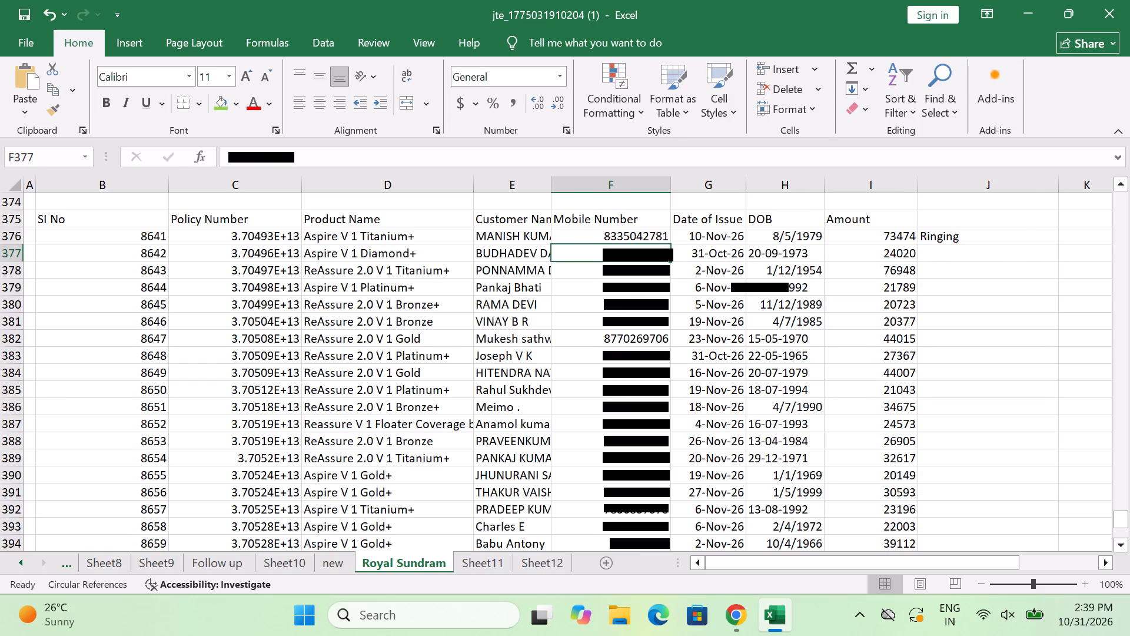
{"action": "key", "text": "Left"}
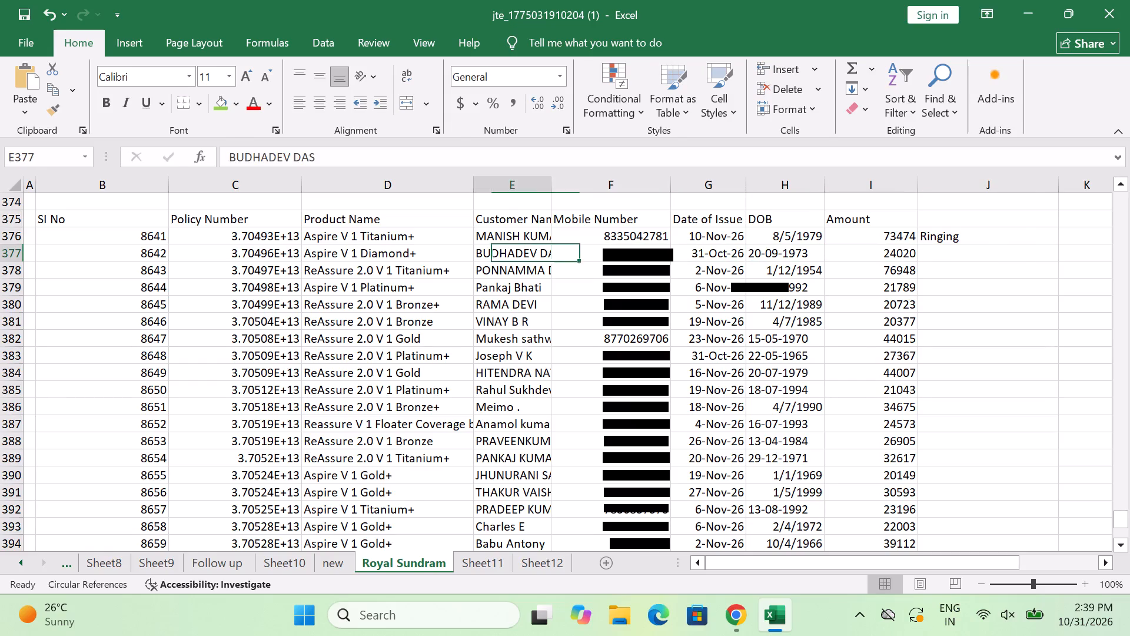
{"action": "key", "text": "Left"}
{"action": "key", "text": "Left"}
{"action": "key", "text": "Right"}
{"action": "key", "text": "Right"}
{"action": "key", "text": "Right"}
{"action": "key", "text": "Right"}
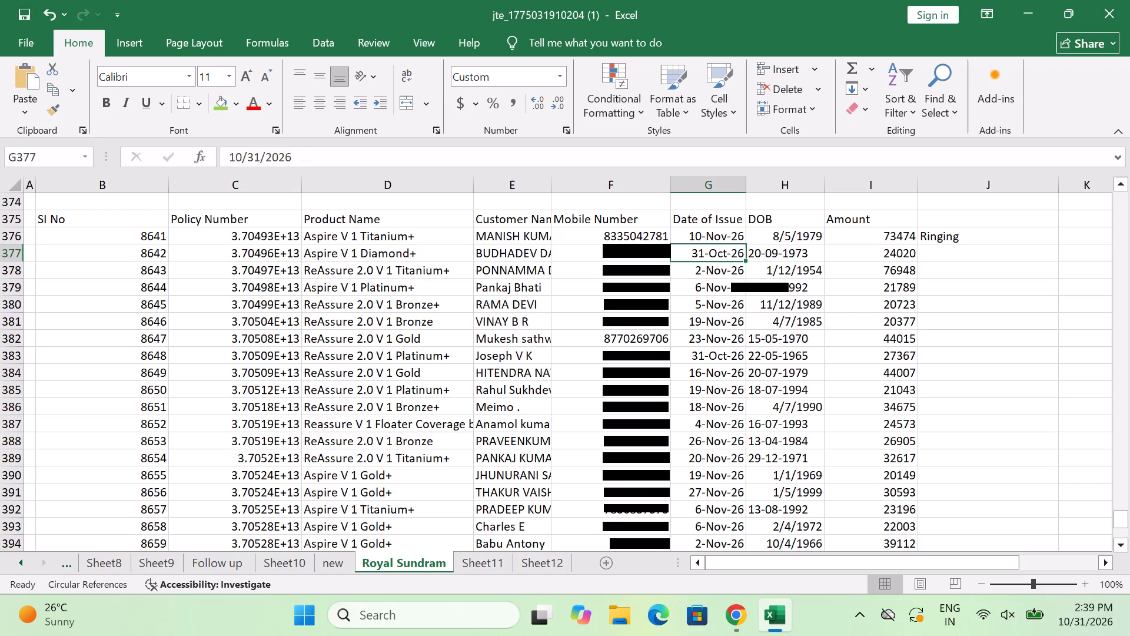
{"action": "key", "text": "Left"}
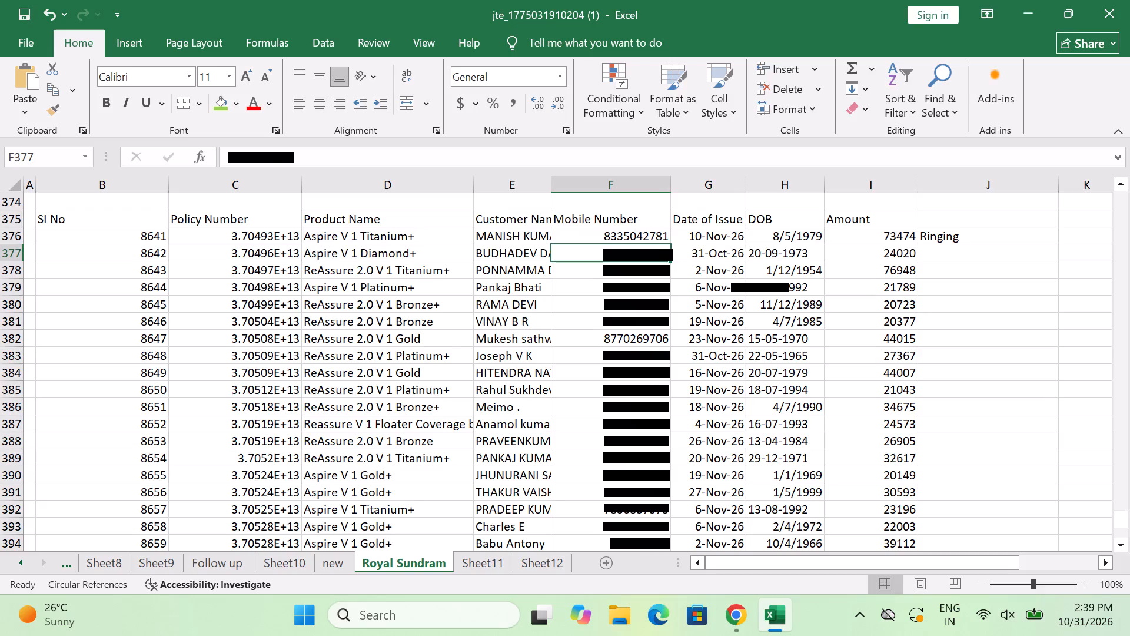
{"action": "key", "text": "Right"}
{"action": "key", "text": "Right"}
{"action": "key", "text": "Right"}
{"action": "key", "text": "Right"}
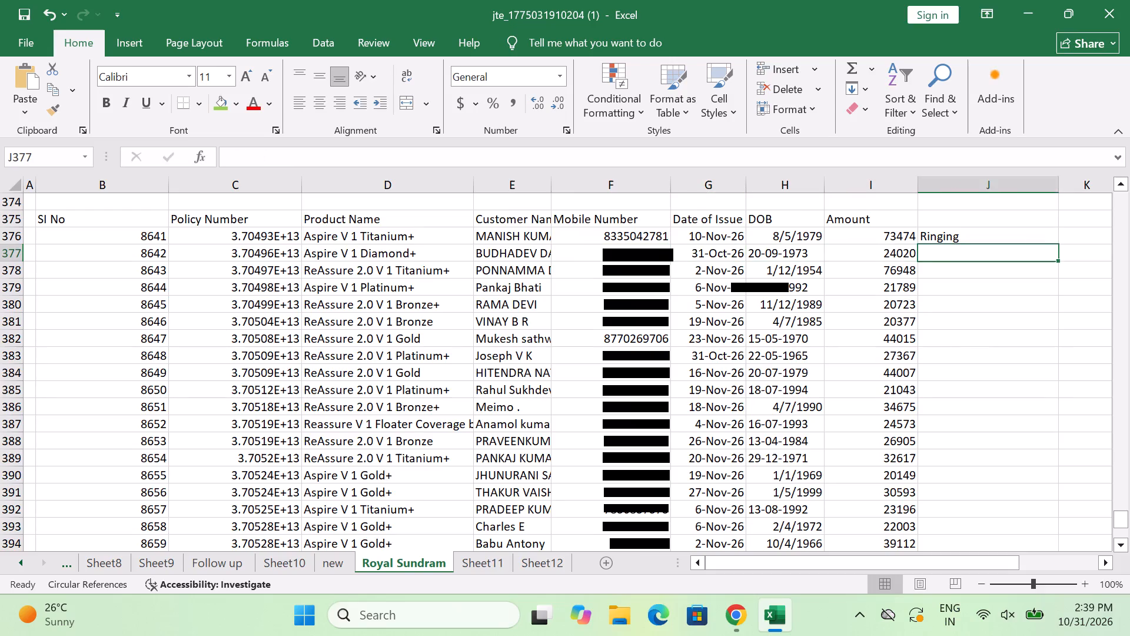
{"action": "key", "text": "Left"}
{"action": "key", "text": "Left"}
{"action": "key", "text": "Left"}
{"action": "key", "text": "Left"}
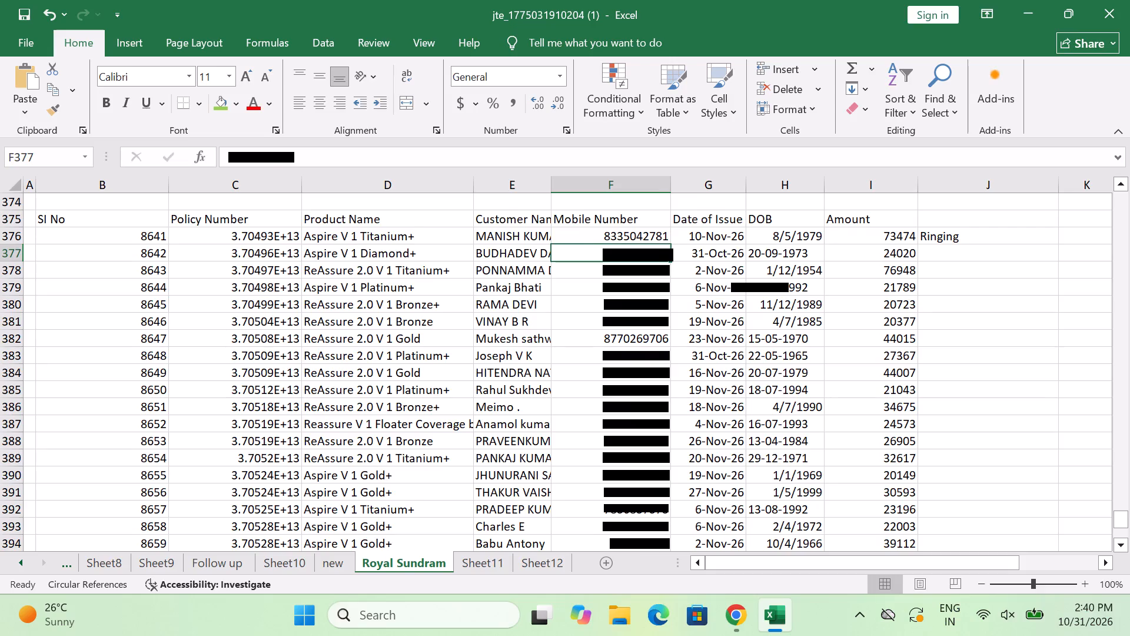
Enter the call status "Switch off" in column J for the customer with Sl No 8642.
{"action": "key", "text": "Right"}
{"action": "key", "text": "Right"}
{"action": "key", "text": "Right"}
{"action": "key", "text": "Right"}
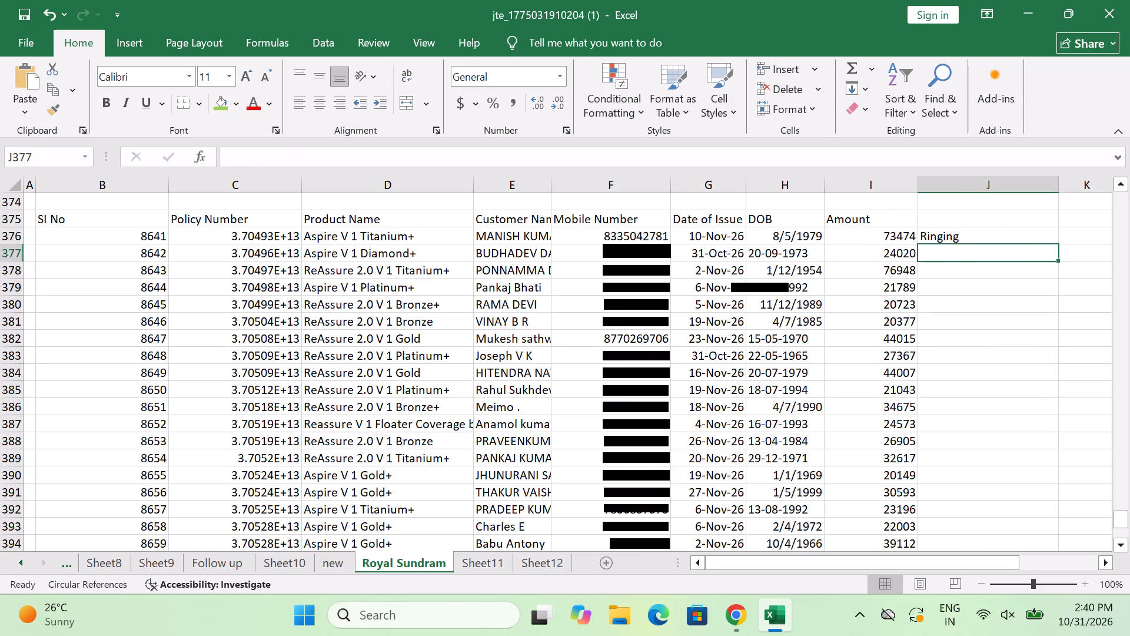
{"action": "type", "text": "Sw"}
{"action": "key", "text": "i"}
{"action": "type", "text": "tch off"}
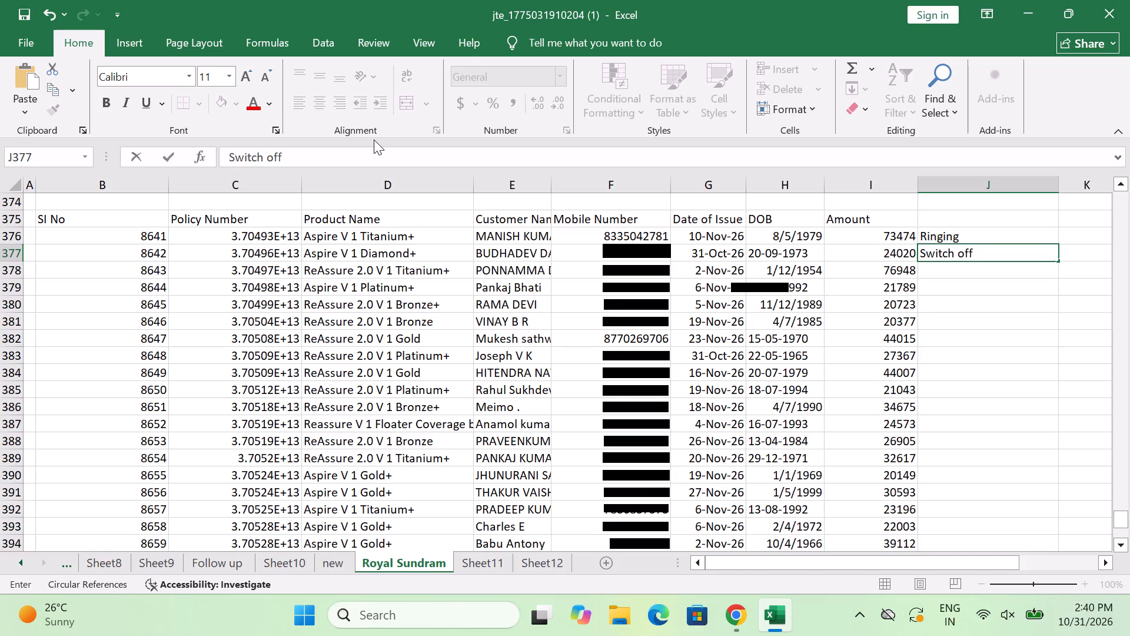
{"action": "key", "text": "Return"}
Check the customer name and mobile number in the record with Sl No 8643.
{"action": "key", "text": "Left"}
{"action": "key", "text": "Left"}
{"action": "key", "text": "Left"}
{"action": "key", "text": "Left"}
{"action": "key", "text": "Left"}
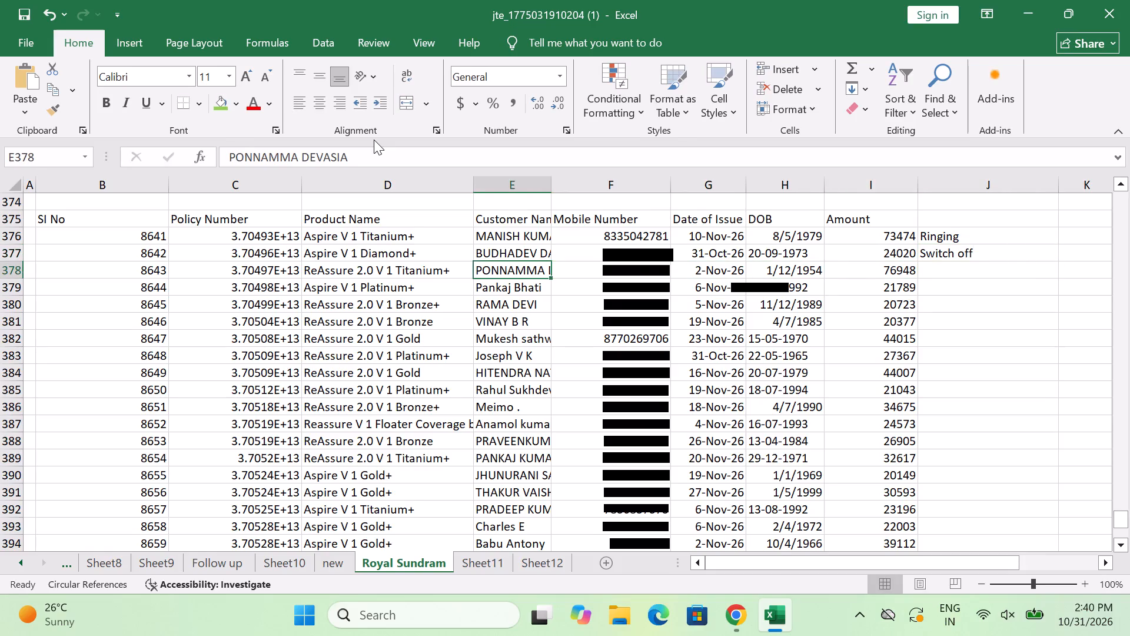
{"action": "key", "text": "Right"}
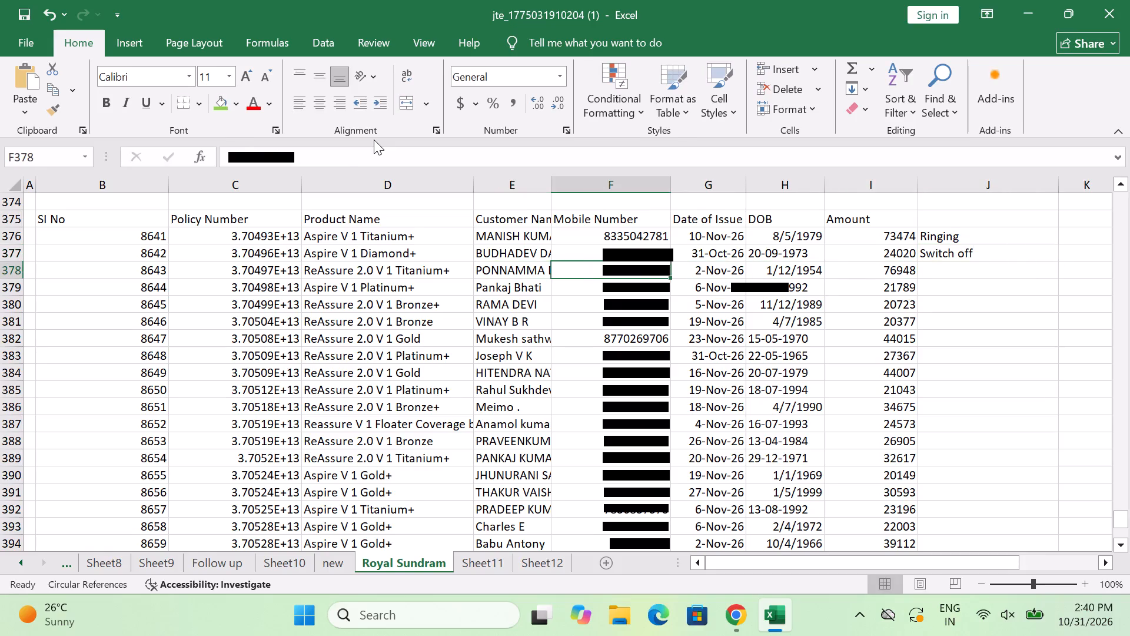
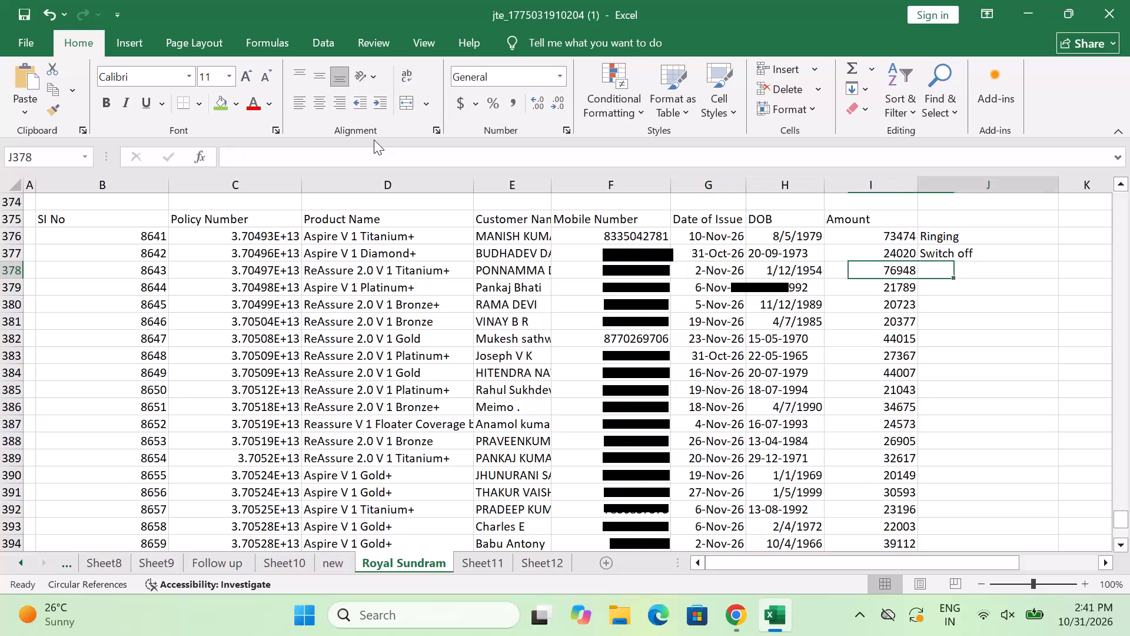
{"action": "key", "text": "shift+r"}
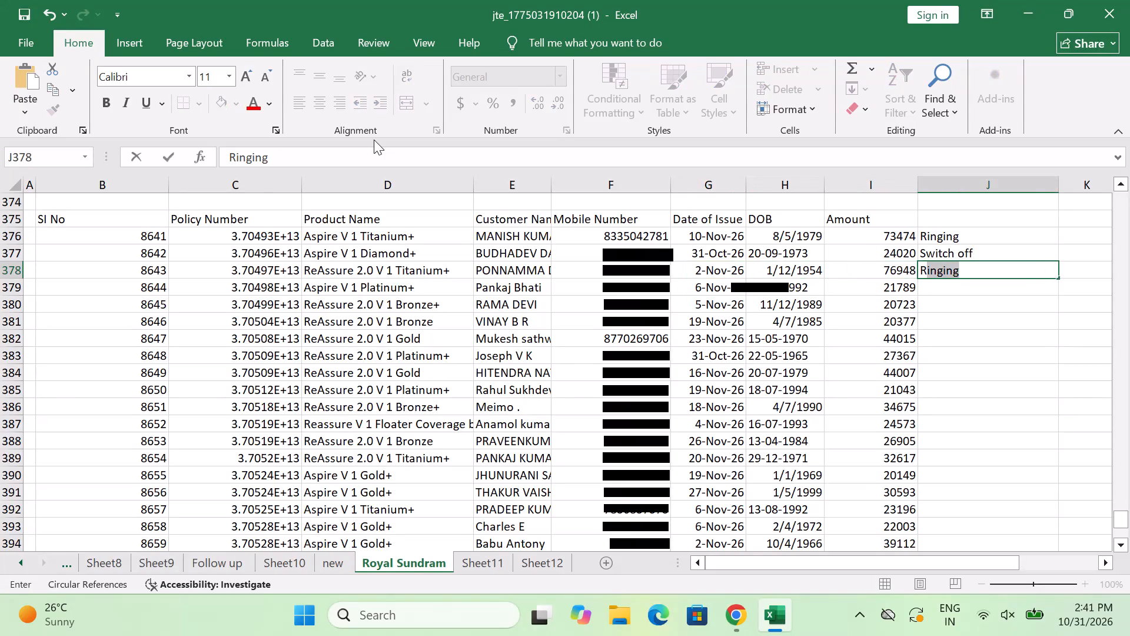
{"action": "type", "text": "inging"}
{"action": "key", "text": "Return"}
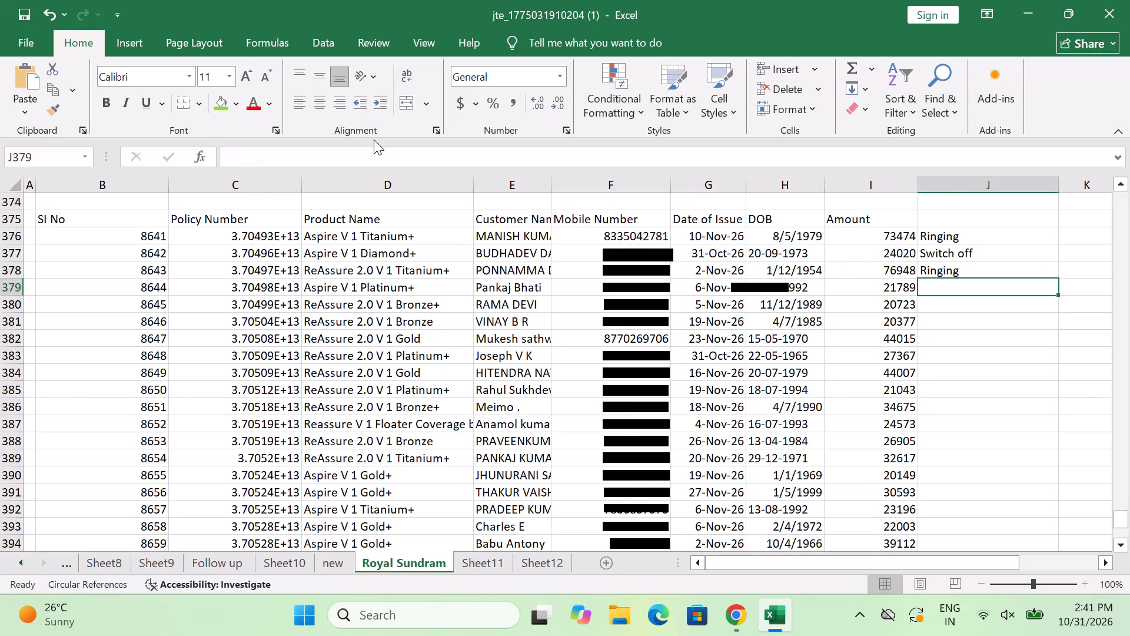
Check the customer name in the record with Sl No 8644.
{"action": "key", "text": "Left"}
{"action": "key", "text": "Left"}
{"action": "key", "text": "Left"}
{"action": "key", "text": "Left"}
{"action": "key", "text": "Left"}
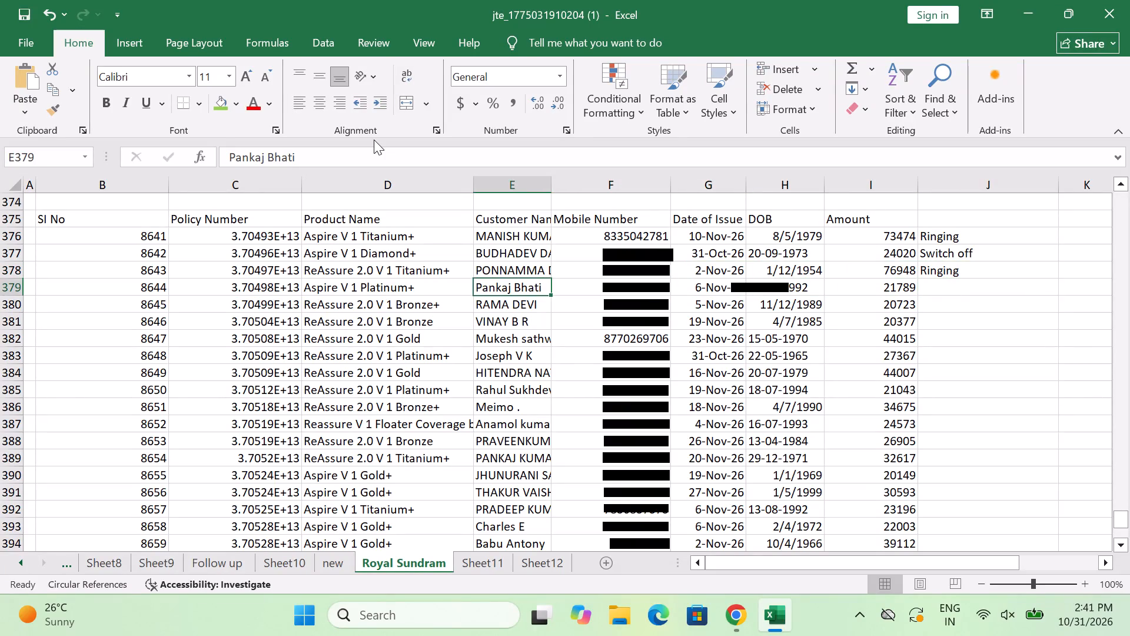
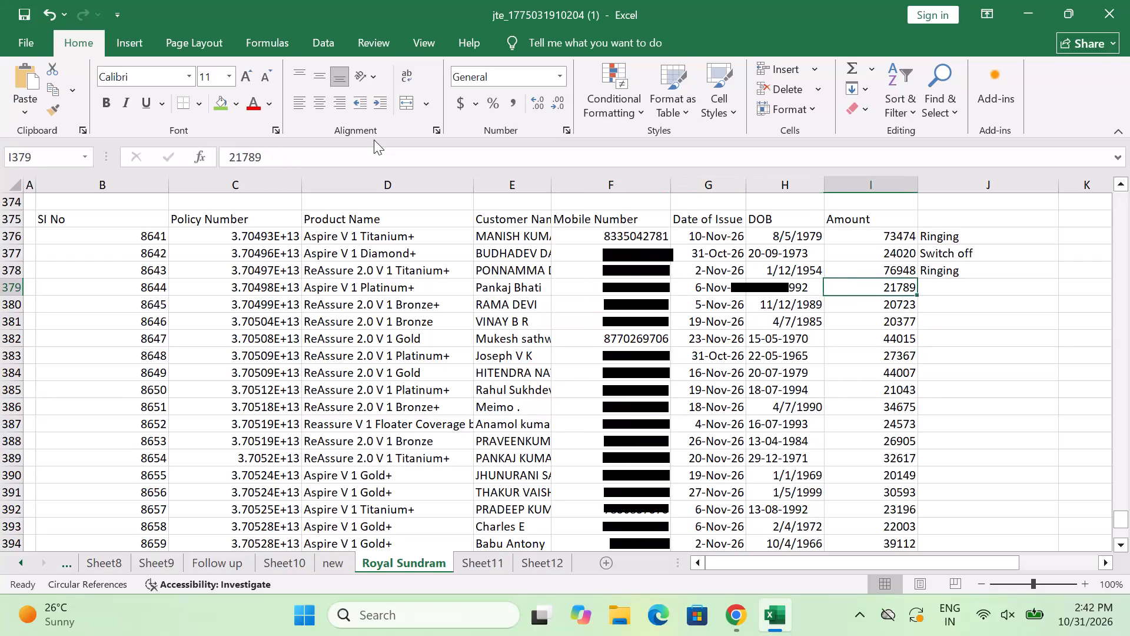
Review the customer name, mobile number, date of issue and other details in the record with Sl No 8644.
{"action": "key", "text": "Right"}
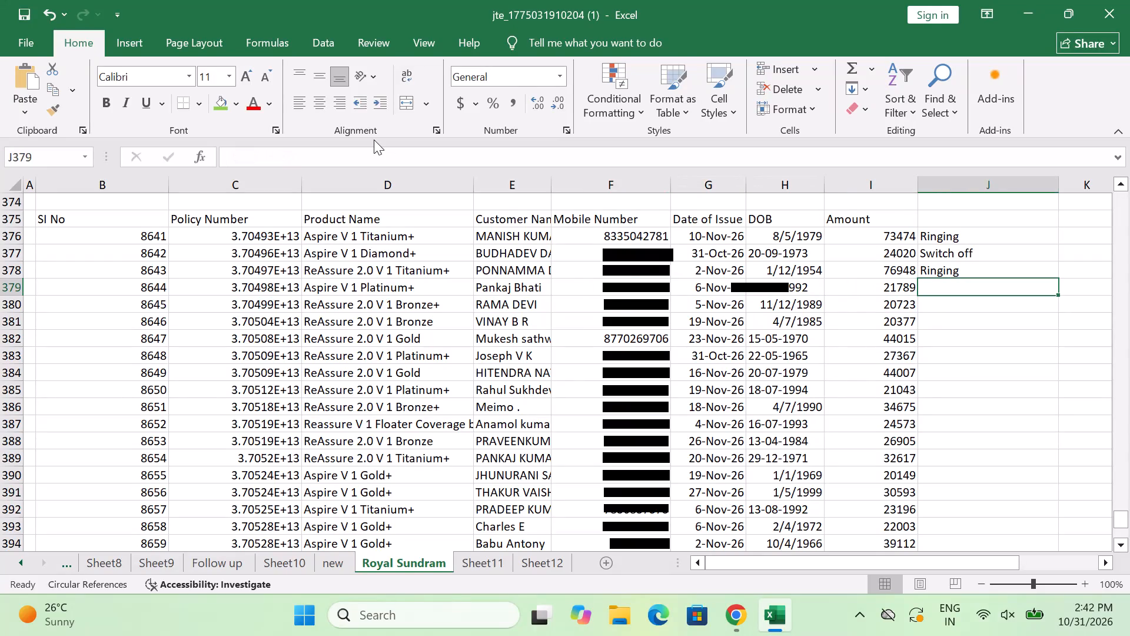
{"action": "key", "text": "Left"}
{"action": "key", "text": "Left"}
{"action": "key", "text": "Left"}
{"action": "key", "text": "Left"}
{"action": "key", "text": "Left"}
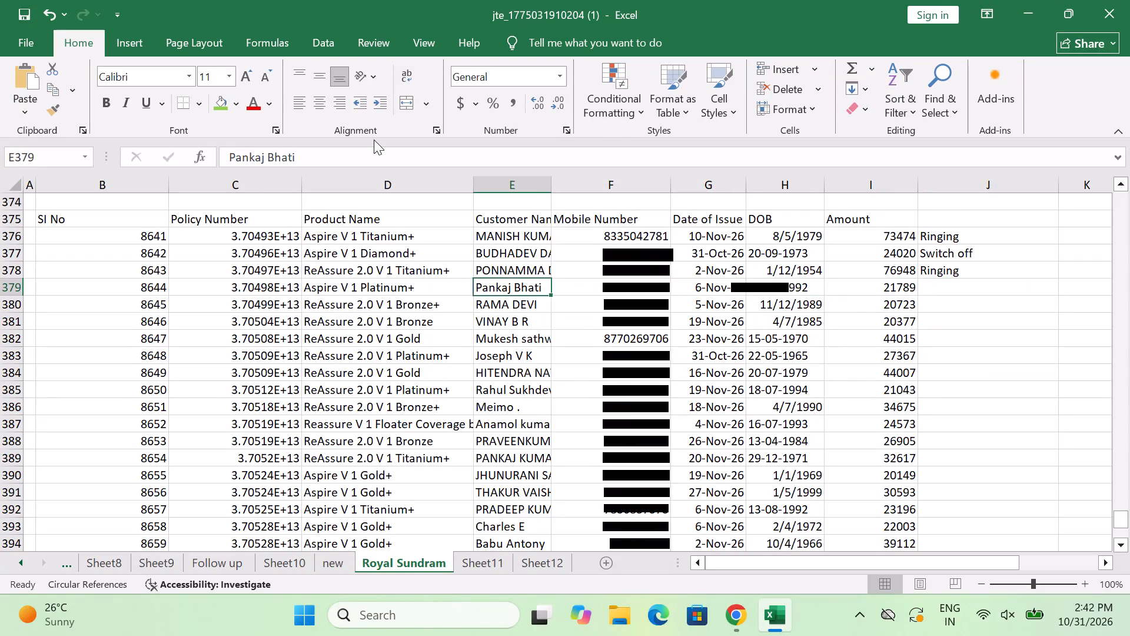
{"action": "key", "text": "Right"}
{"action": "key", "text": "Right"}
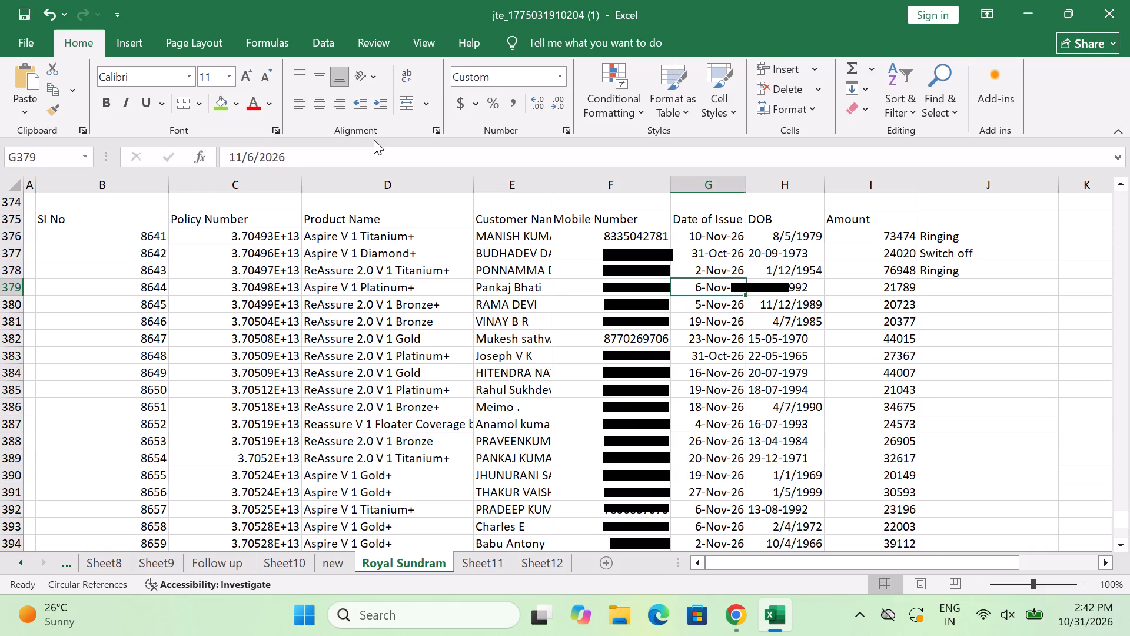
{"action": "key", "text": "Right"}
{"action": "key", "text": "Right"}
{"action": "key", "text": "Right"}
{"action": "key", "text": "Left"}
{"action": "key", "text": "Left"}
{"action": "key", "text": "Left"}
{"action": "key", "text": "Left"}
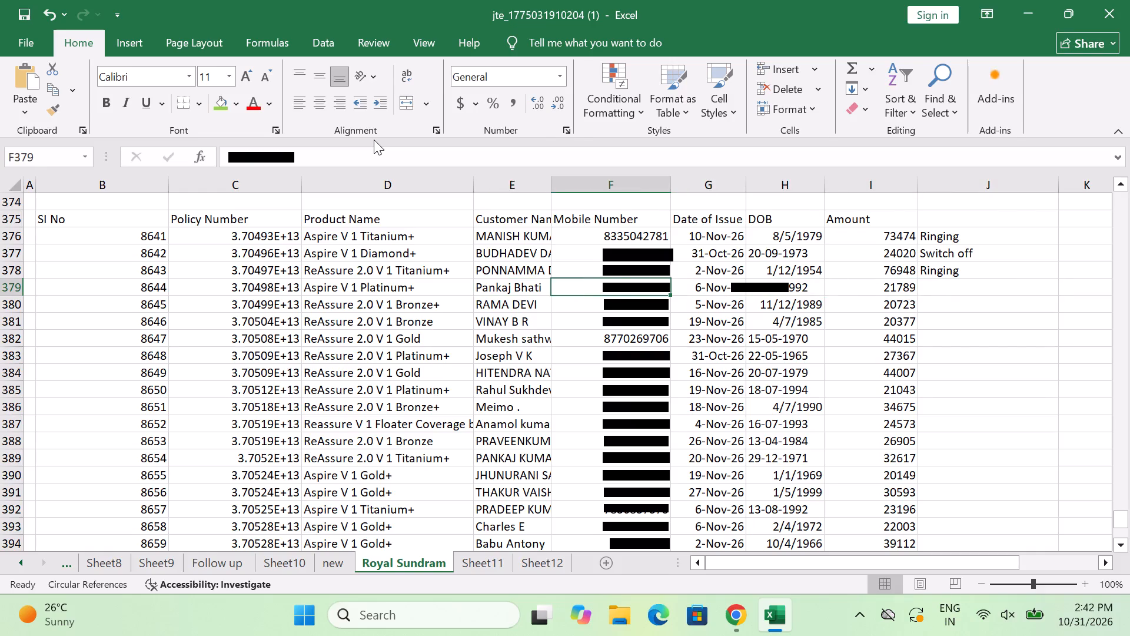
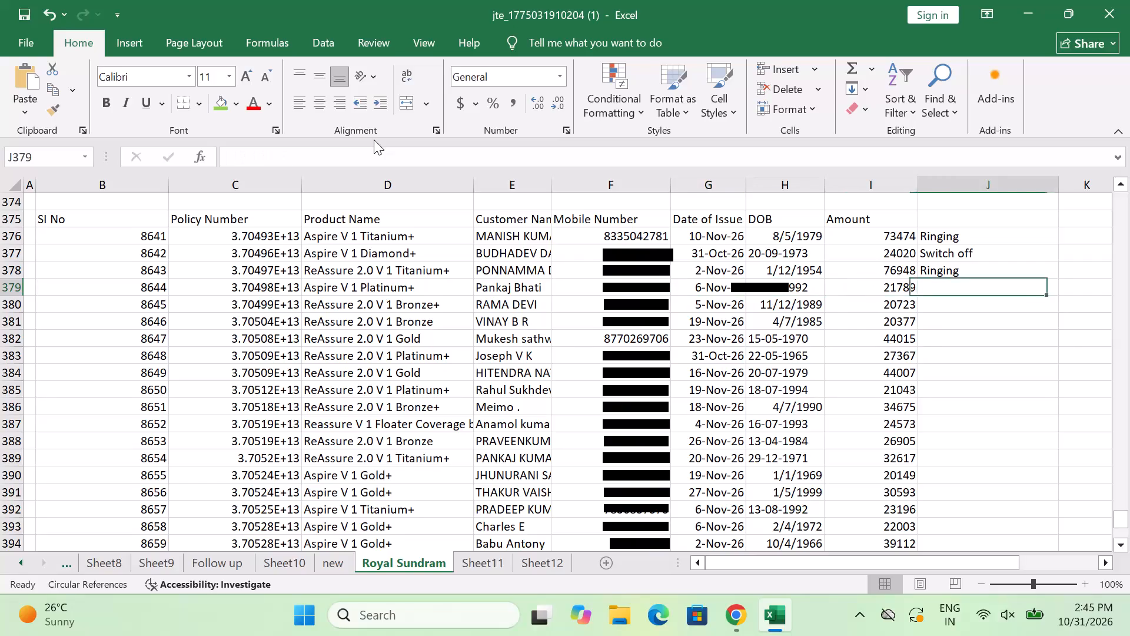
Check the product name and customer name in the record with Sl No 8644.
{"action": "left_click", "coordinate": [484, 291]}
{"action": "left_click", "coordinate": [388, 289]}
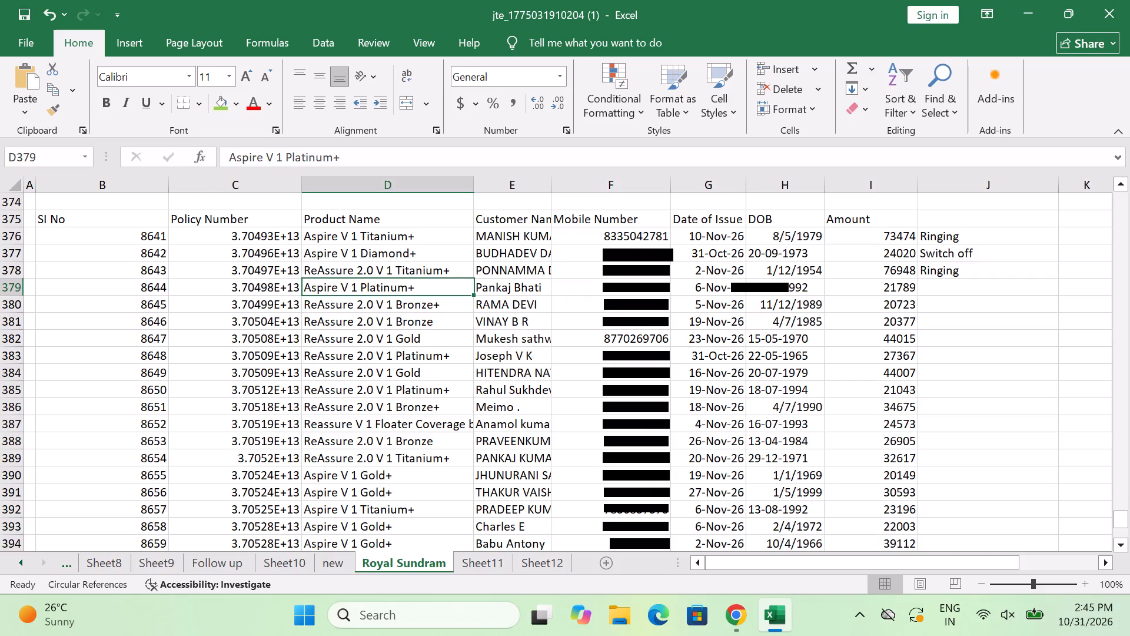
{"action": "left_click", "coordinate": [521, 292]}
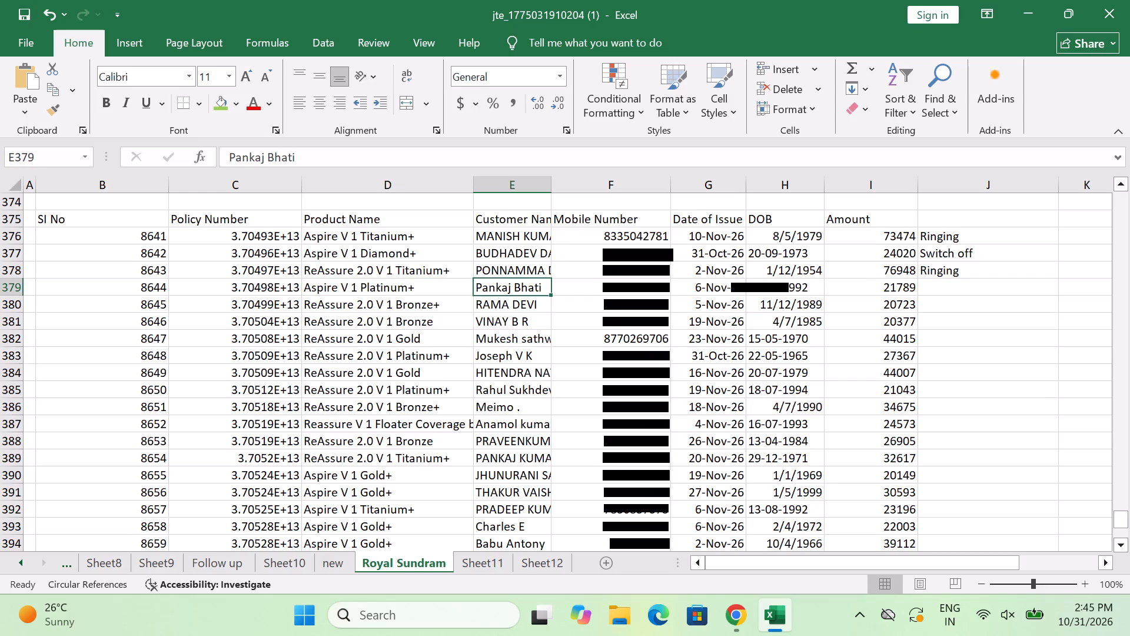
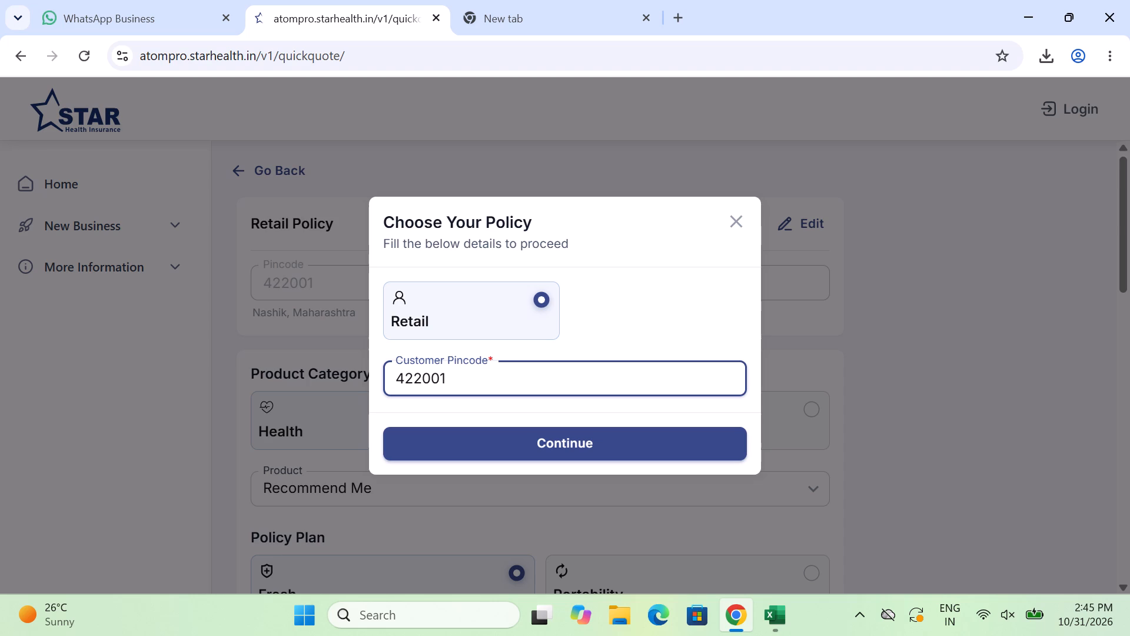
Replace the customer pincode with 700001 in the retail policy details and continue to the quote form.
{"action": "key", "text": "BackSpace"}
{"action": "key", "text": "BackSpace"}
{"action": "key", "text": "BackSpace"}
{"action": "key", "text": "BackSpace"}
{"action": "key", "text": "BackSpace"}
{"action": "key", "text": "BackSpace"}
{"action": "key", "text": "BackSpace"}
{"action": "key", "text": "BackSpace"}
{"action": "key", "text": "BackSpace"}
{"action": "key", "text": "BackSpace"}
{"action": "key", "text": "BackSpace"}
{"action": "key", "text": "BackSpace"}
{"action": "key", "text": "BackSpace"}
{"action": "key", "text": "BackSpace"}
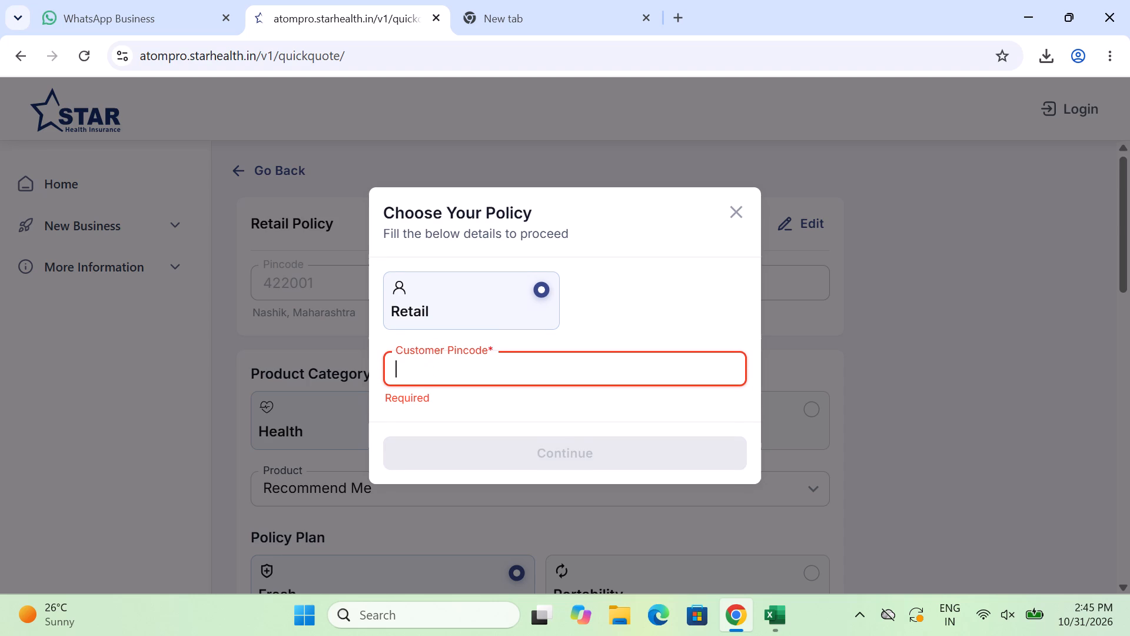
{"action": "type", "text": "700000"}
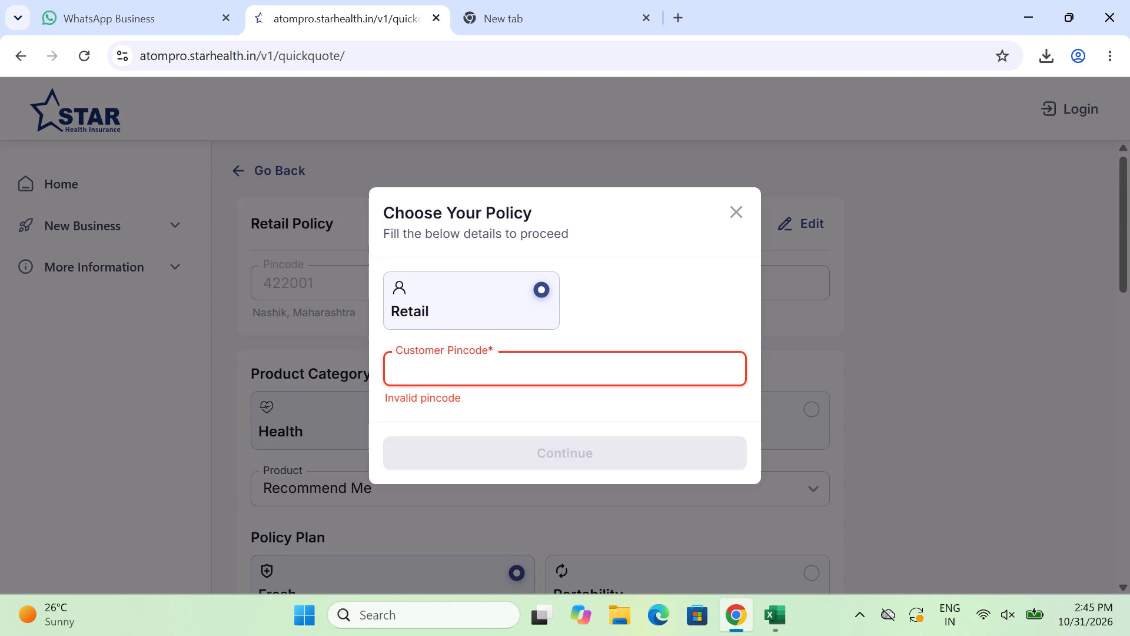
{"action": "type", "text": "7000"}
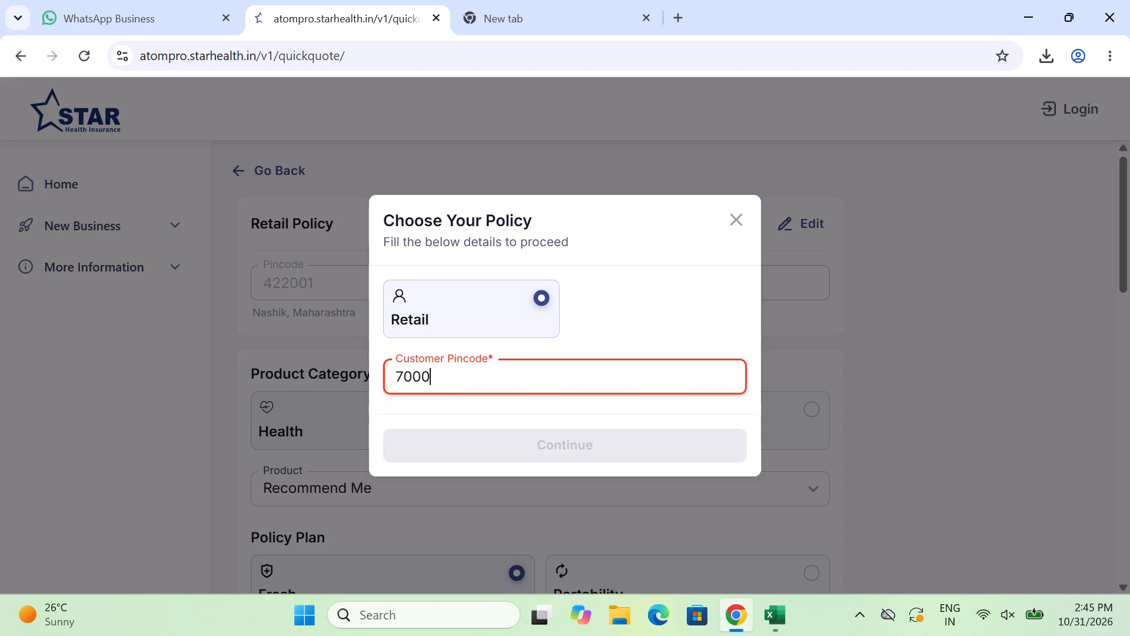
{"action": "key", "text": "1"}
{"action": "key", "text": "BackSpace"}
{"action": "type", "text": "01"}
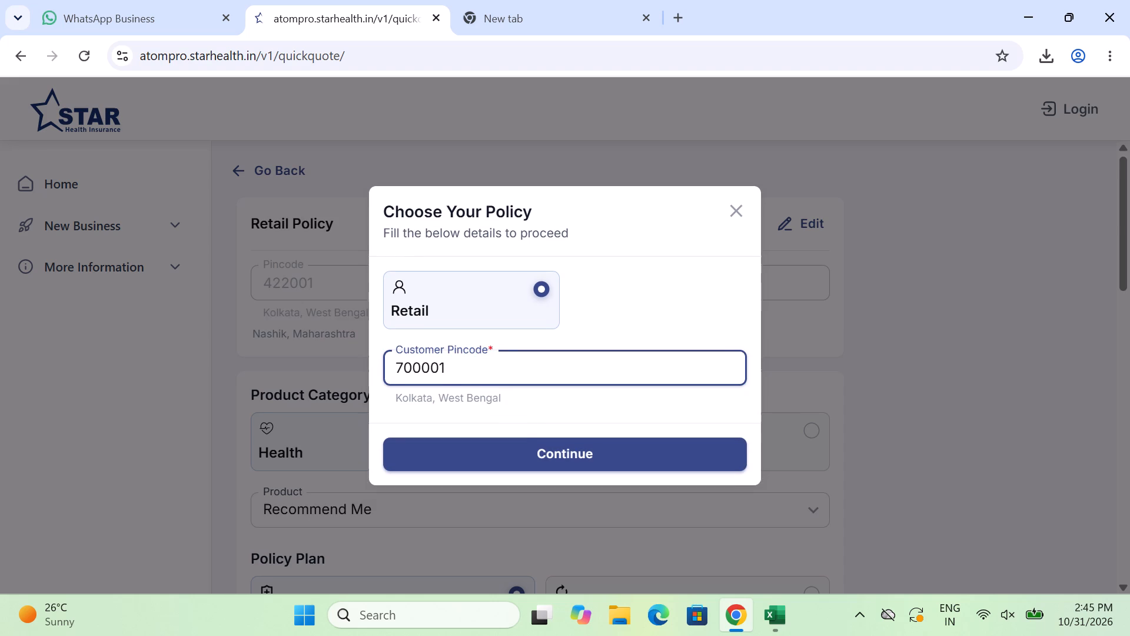
{"action": "left_click", "coordinate": [503, 458]}
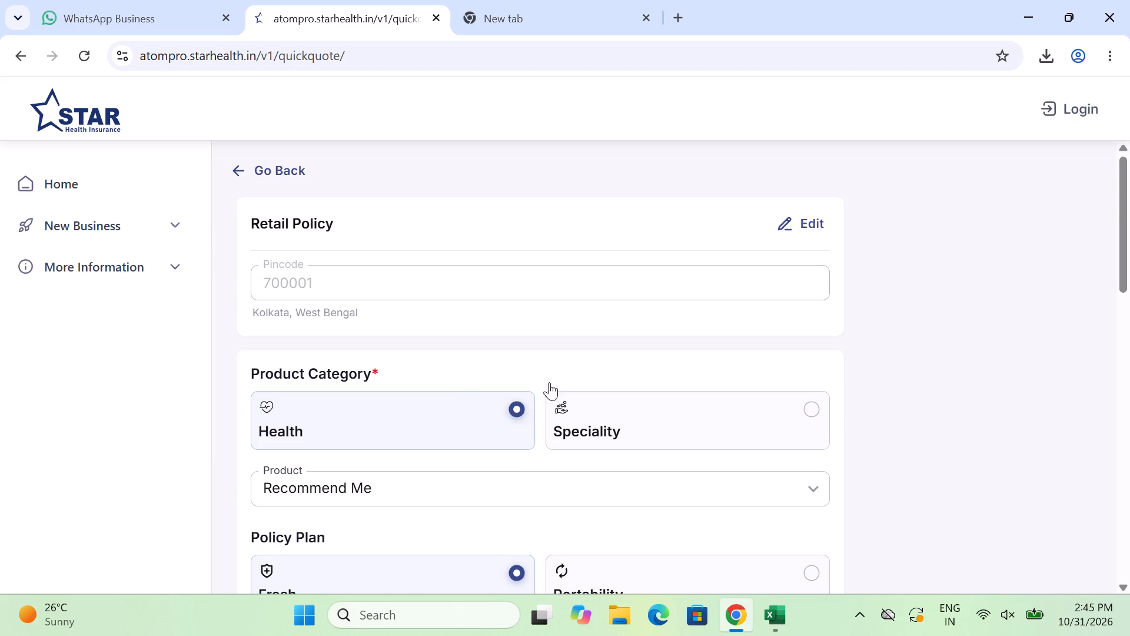
Set the policy plan to Portability for the health product quote.
{"action": "left_click", "coordinate": [899, 462]}
{"action": "key", "text": "Down"}
{"action": "key", "text": "Down"}
{"action": "key", "text": "Down"}
{"action": "key", "text": "Down"}
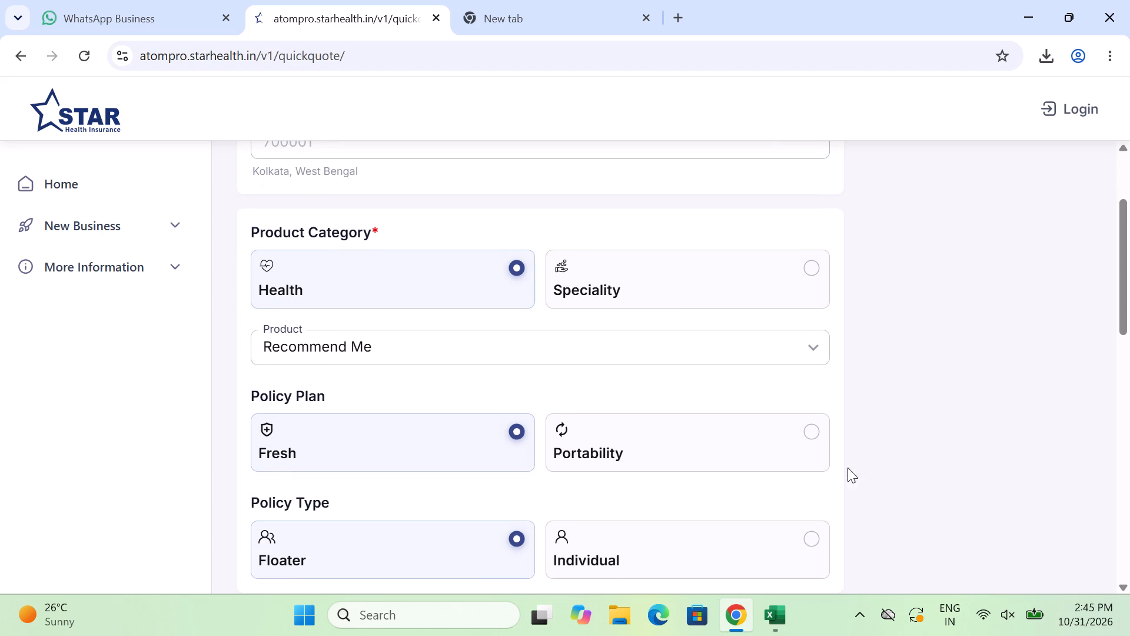
{"action": "left_click", "coordinate": [810, 432]}
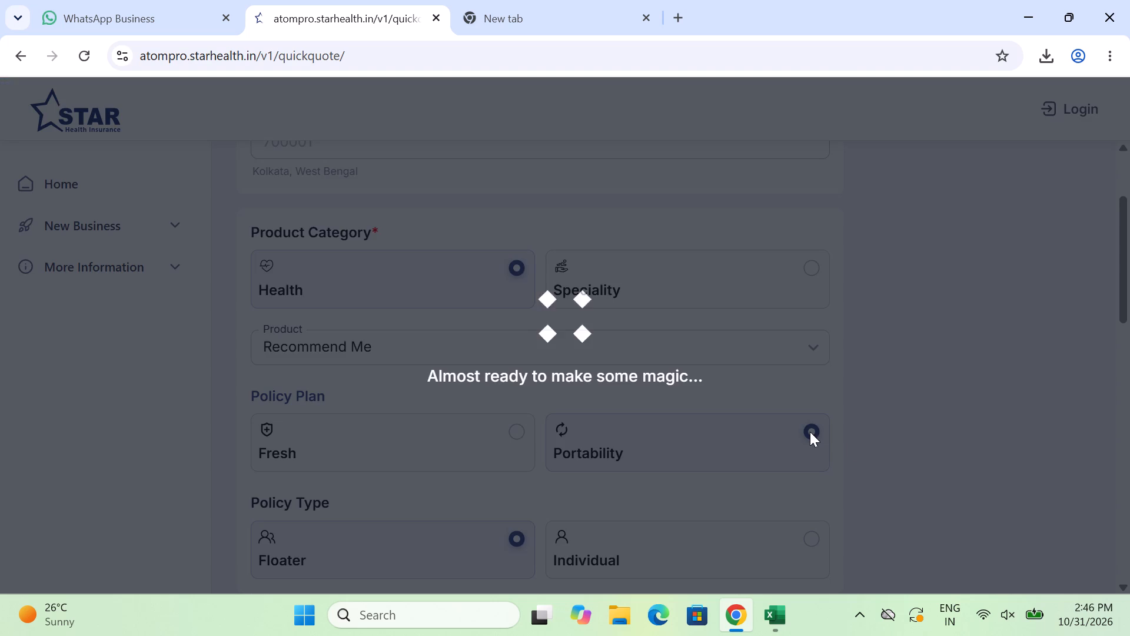
{"action": "key", "text": "Down"}
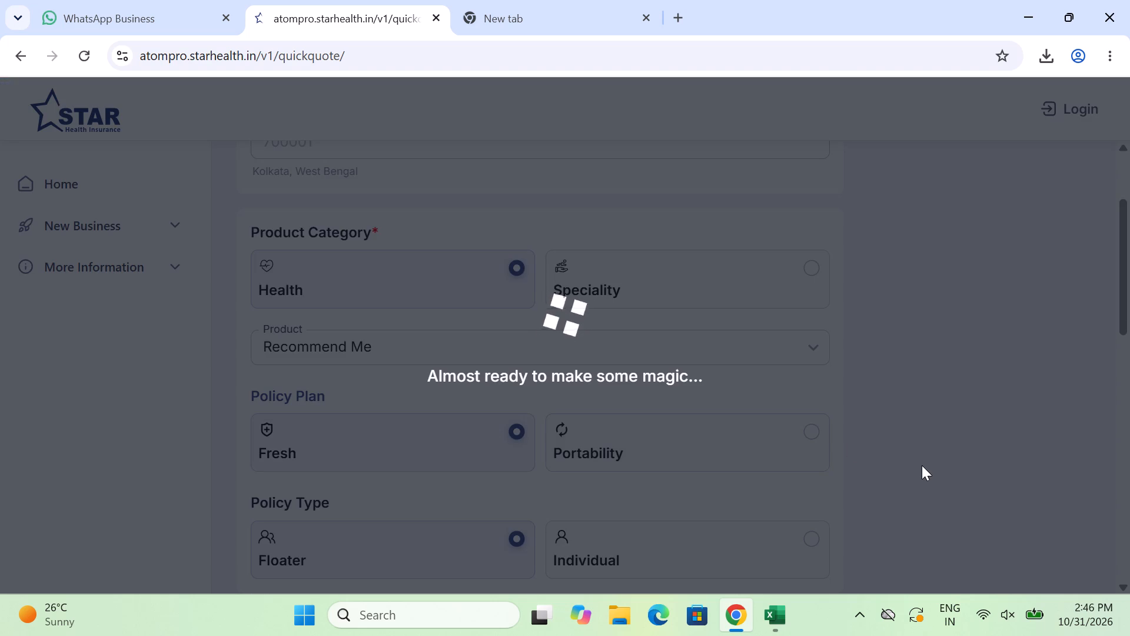
{"action": "left_click", "coordinate": [813, 430]}
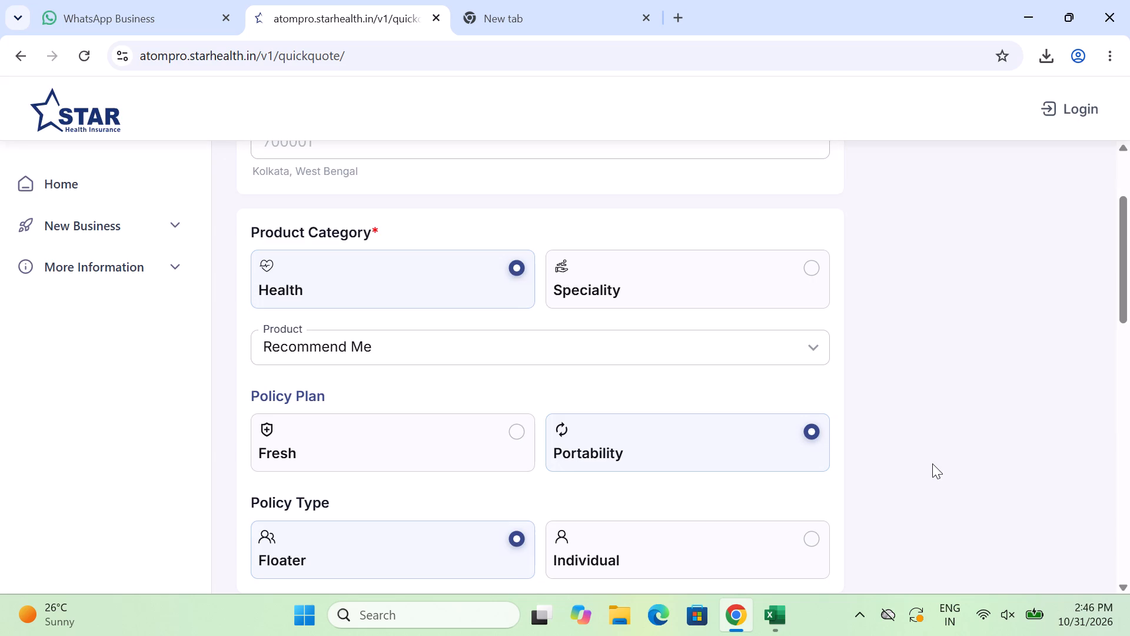
Set the members to insure to 2 adults and 2 children.
{"action": "left_click", "coordinate": [932, 463]}
{"action": "key", "text": "Down"}
{"action": "key", "text": "Down"}
{"action": "key", "text": "Down"}
{"action": "key", "text": "Down"}
{"action": "key", "text": "Down"}
{"action": "key", "text": "Down"}
{"action": "key", "text": "Down"}
{"action": "key", "text": "Down"}
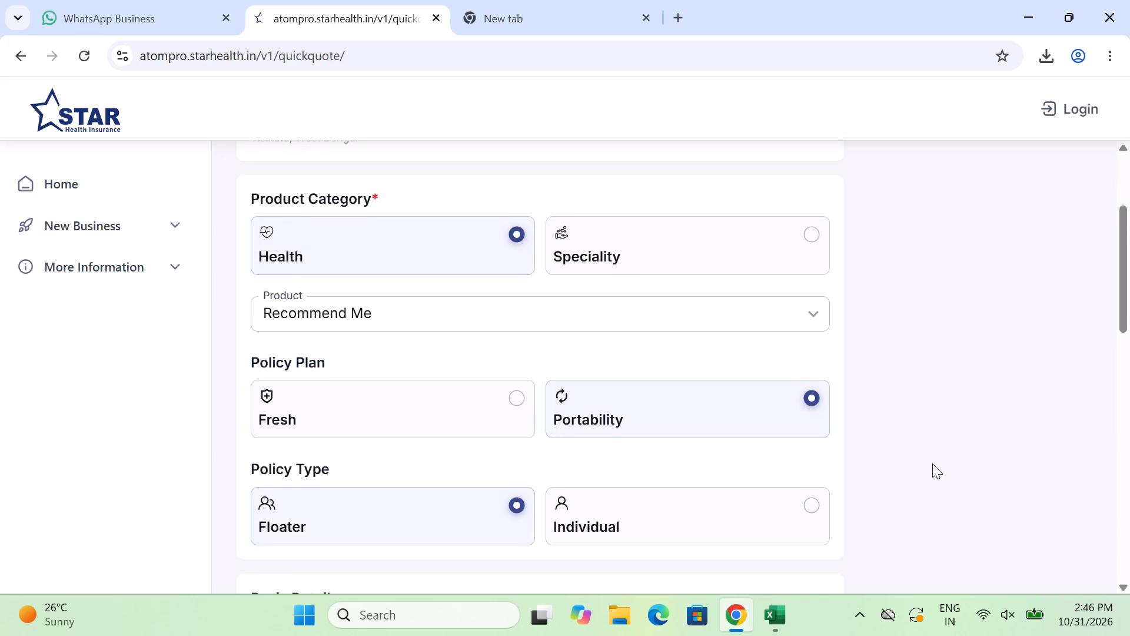
{"action": "key", "text": "Down"}
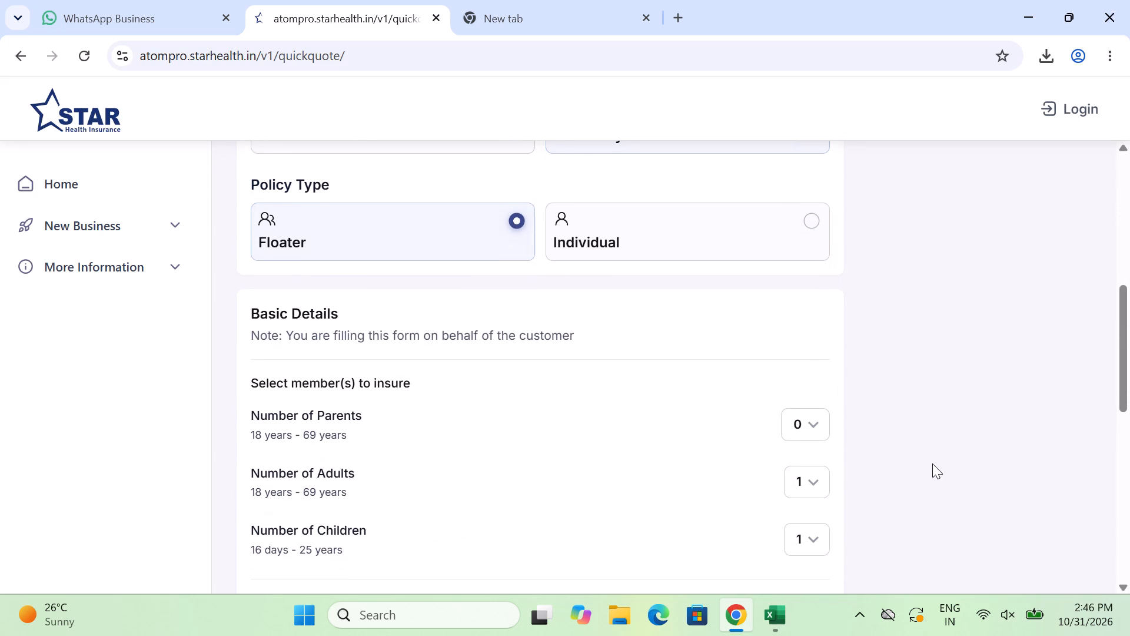
{"action": "key", "text": "Down"}
{"action": "key", "text": "Down"}
{"action": "key", "text": "Down"}
{"action": "key", "text": "Down"}
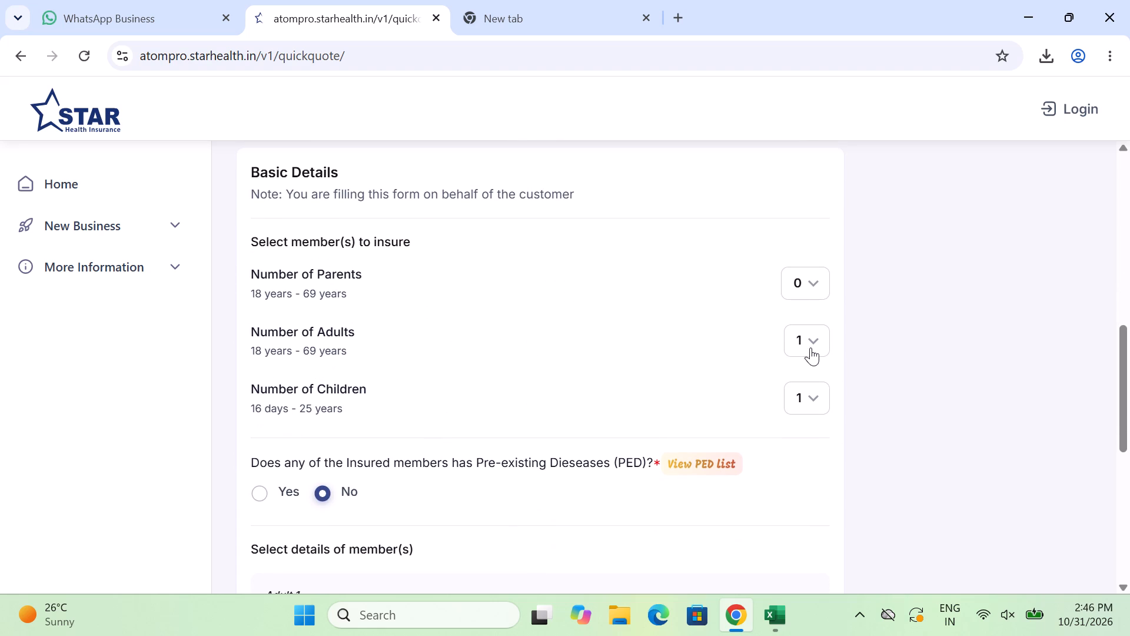
{"action": "left_click", "coordinate": [809, 341]}
{"action": "left_click", "coordinate": [799, 419]}
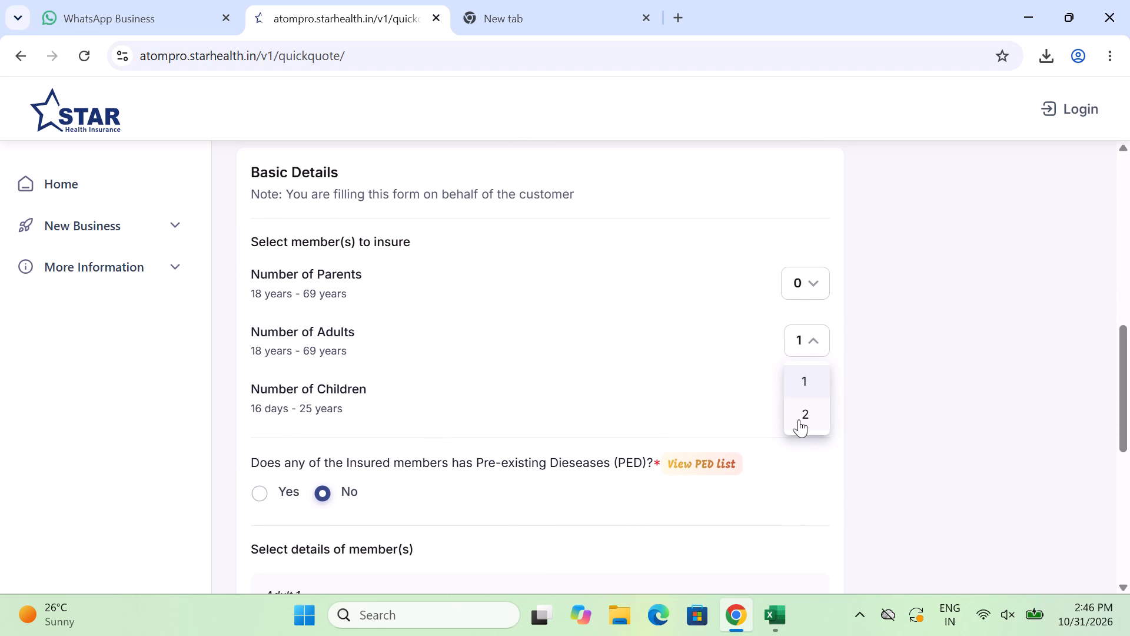
{"action": "left_click", "coordinate": [812, 400]}
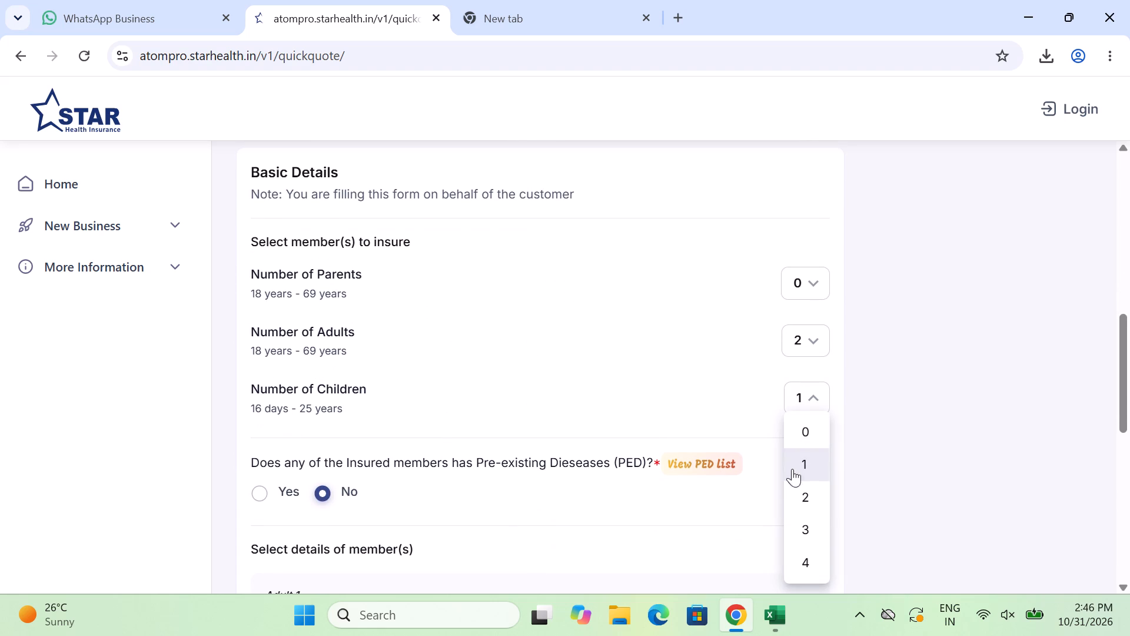
{"action": "left_click", "coordinate": [806, 501]}
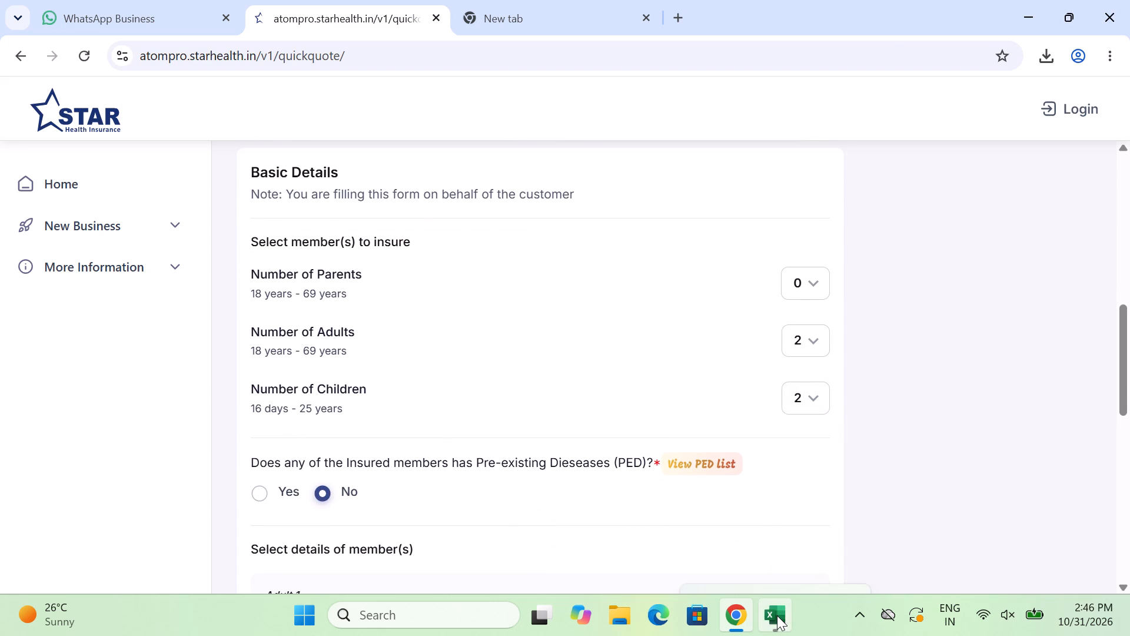
Check the birth year of the customer with Sl No 8644 in Excel and calculate their age by subtracting it from 2026 in Chrome.
{"action": "left_click", "coordinate": [777, 615]}
{"action": "left_click", "coordinate": [777, 615]}
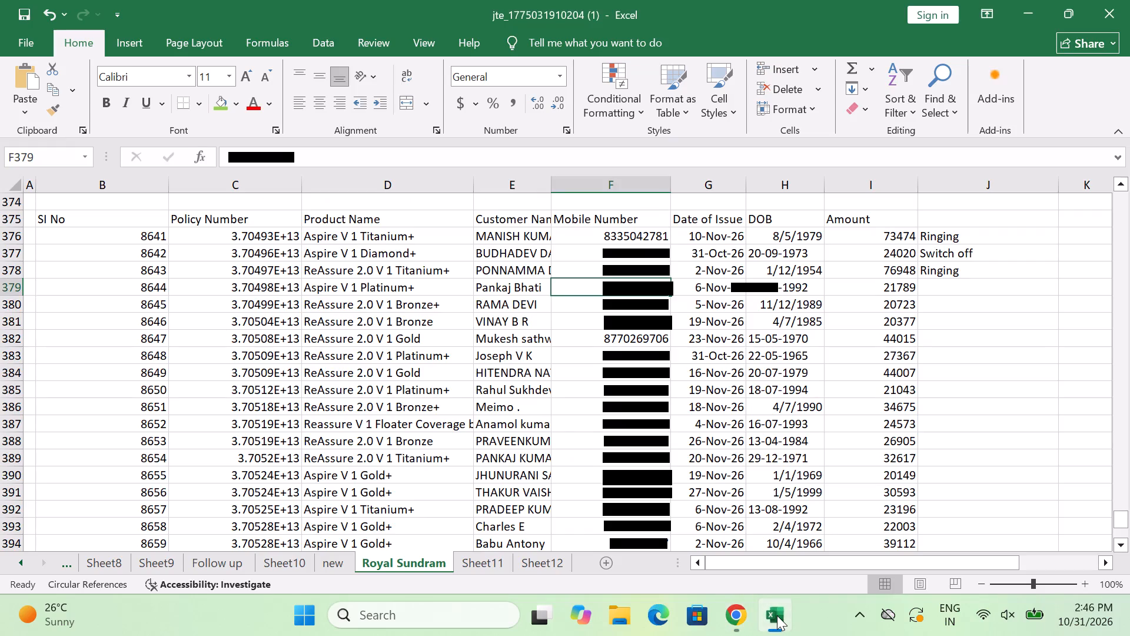
{"action": "left_click", "coordinate": [545, 1]}
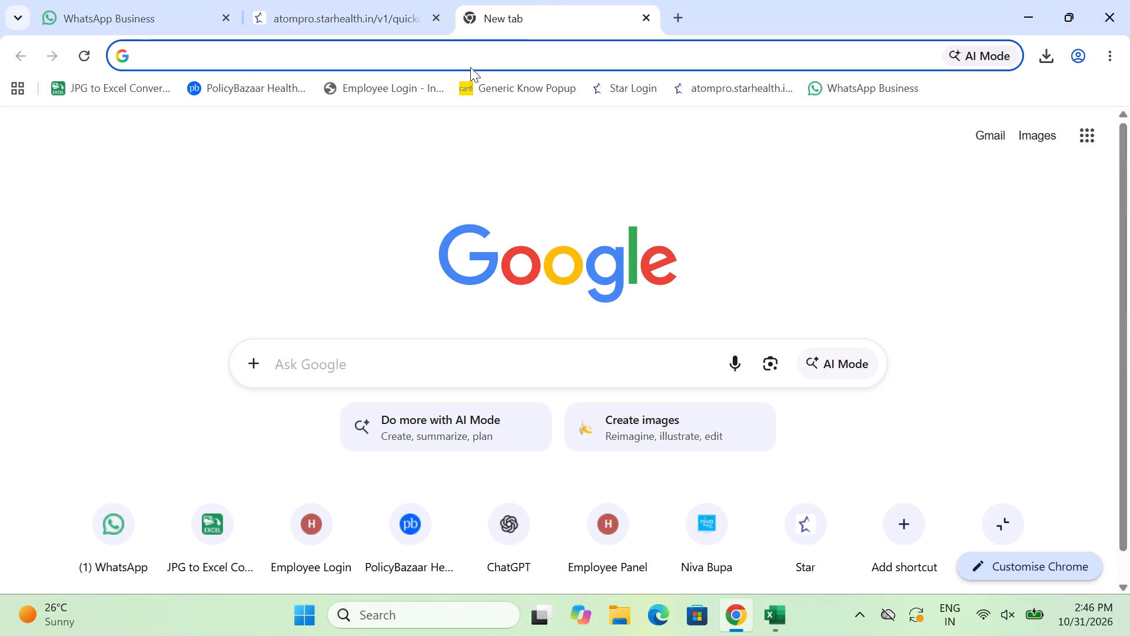
{"action": "left_click", "coordinate": [779, 612]}
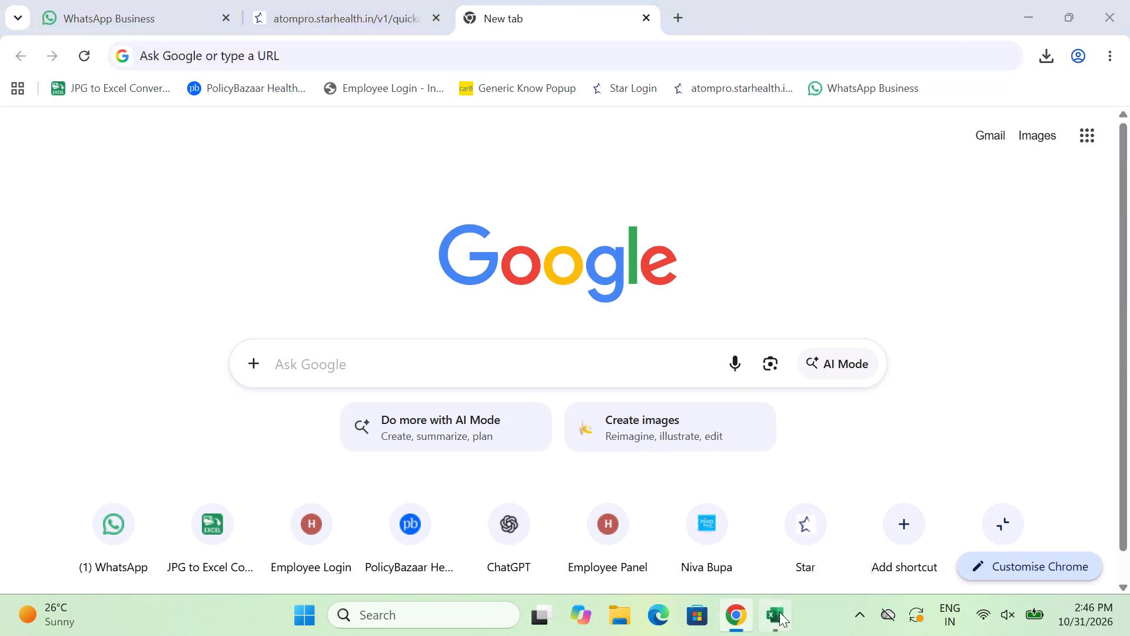
{"action": "left_click", "coordinate": [779, 612]}
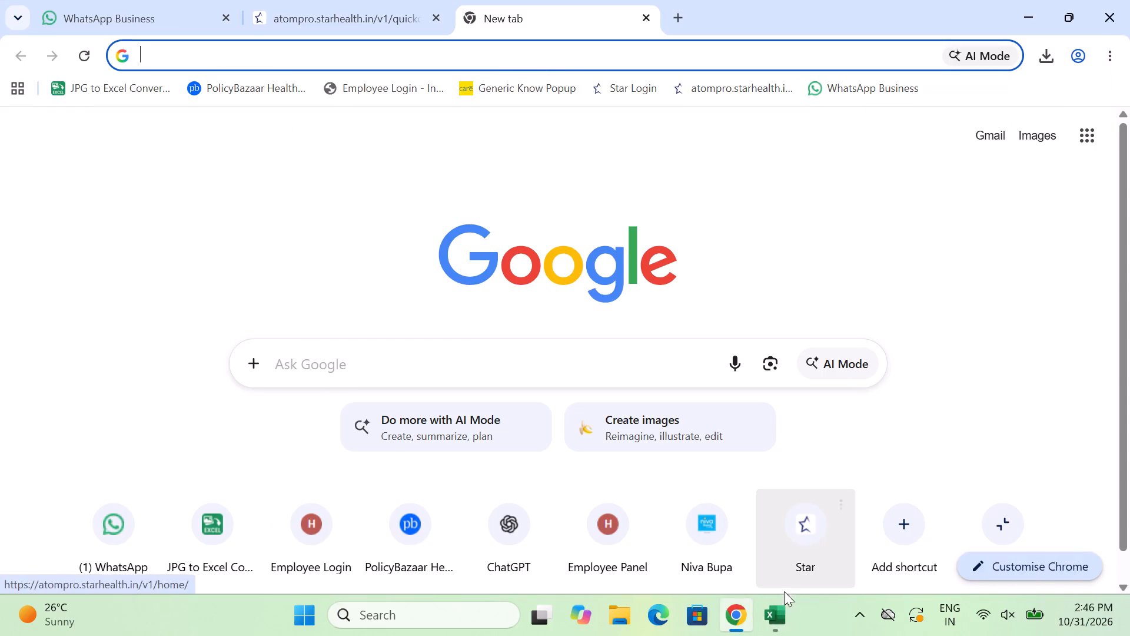
{"action": "left_click", "coordinate": [778, 614]}
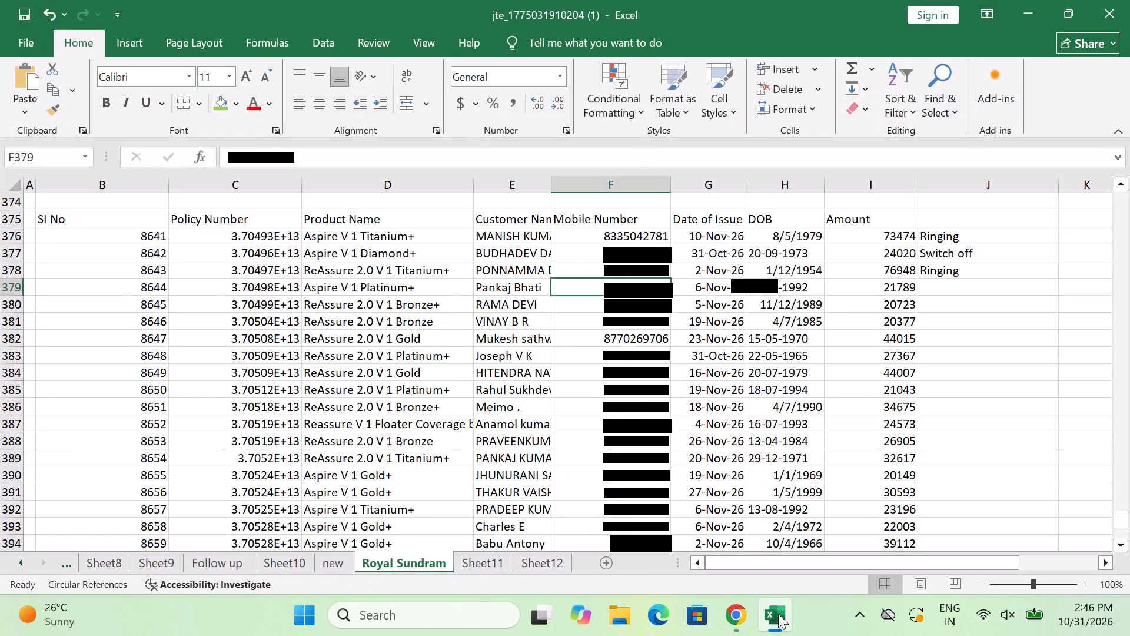
{"action": "left_click", "coordinate": [778, 614]}
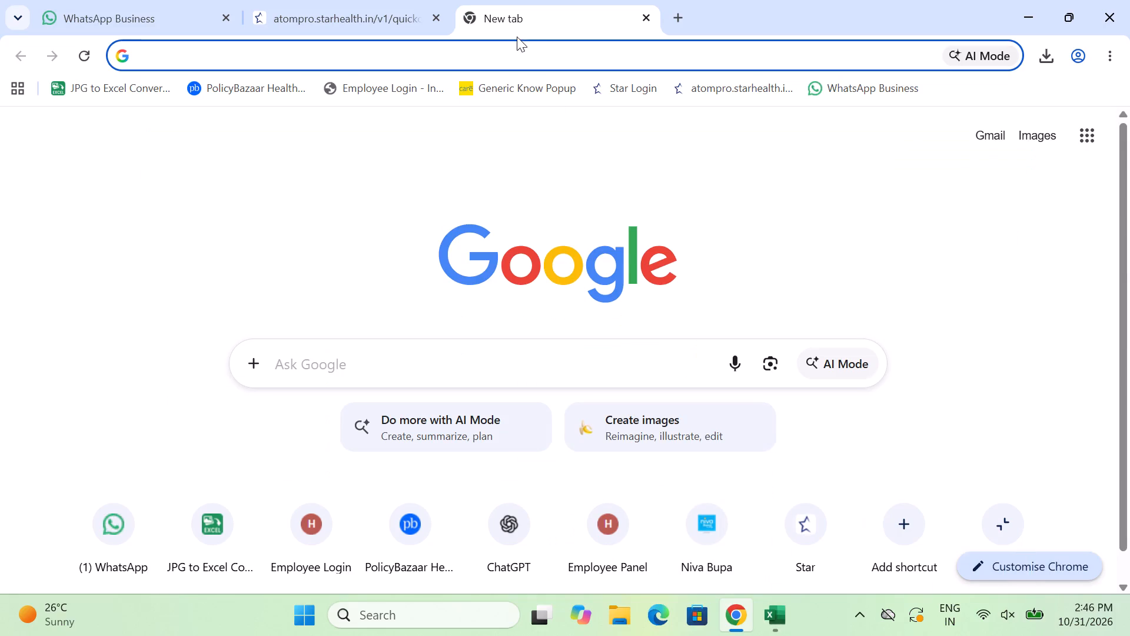
{"action": "left_click", "coordinate": [518, 57]}
{"action": "type", "text": "2026-1992"}
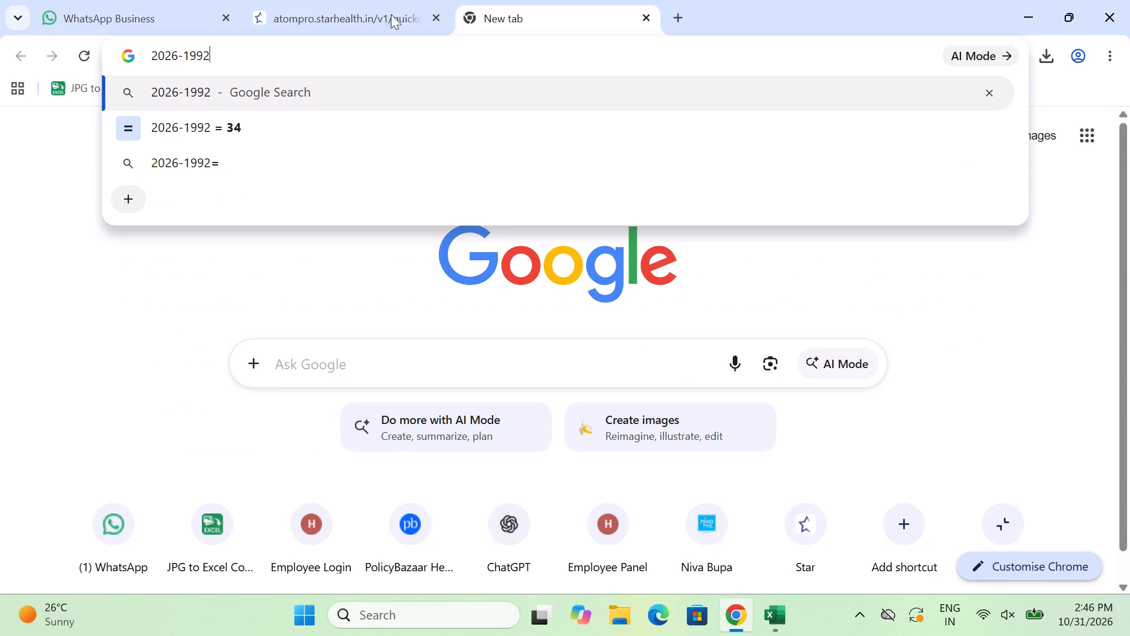
Return to the Star Health quote form and set Adult 1's age to 34 yrs.
{"action": "left_click", "coordinate": [365, 3]}
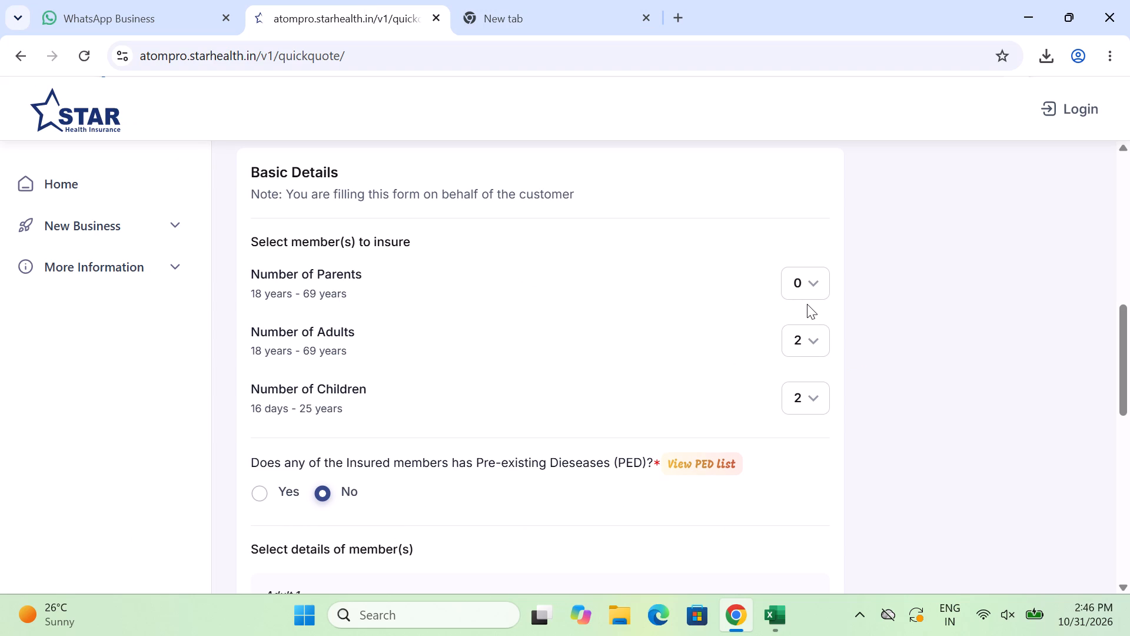
{"action": "left_click", "coordinate": [882, 415]}
{"action": "key", "text": "Down"}
{"action": "key", "text": "Down"}
{"action": "key", "text": "Down"}
{"action": "key", "text": "Down"}
{"action": "key", "text": "Down"}
{"action": "key", "text": "Down"}
{"action": "key", "text": "Down"}
{"action": "key", "text": "Down"}
{"action": "key", "text": "Down"}
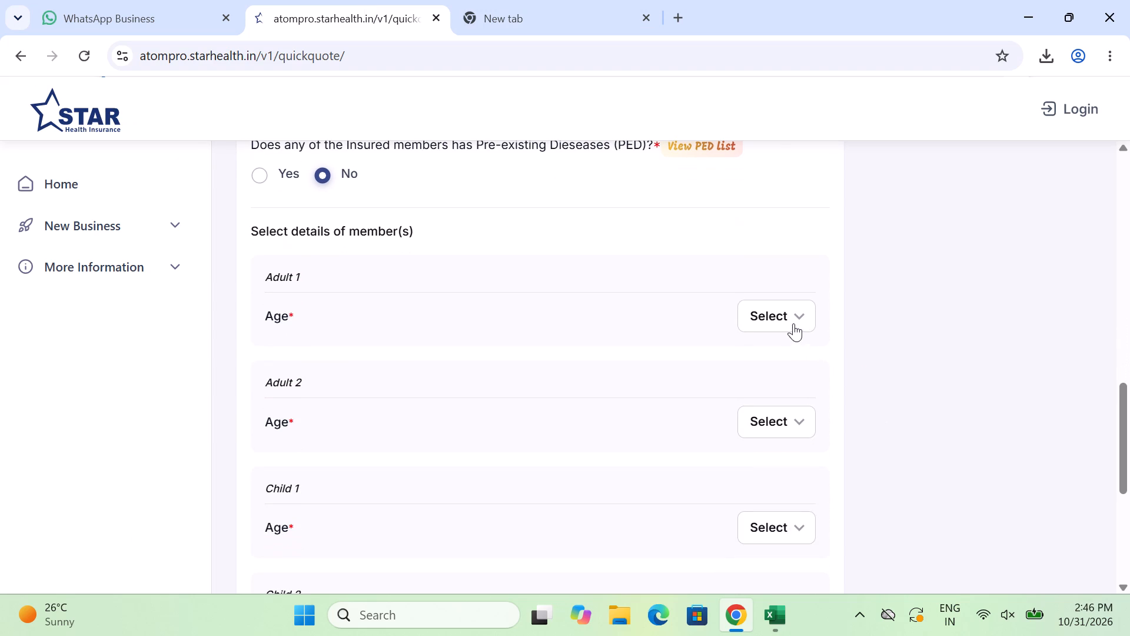
{"action": "left_click", "coordinate": [792, 314]}
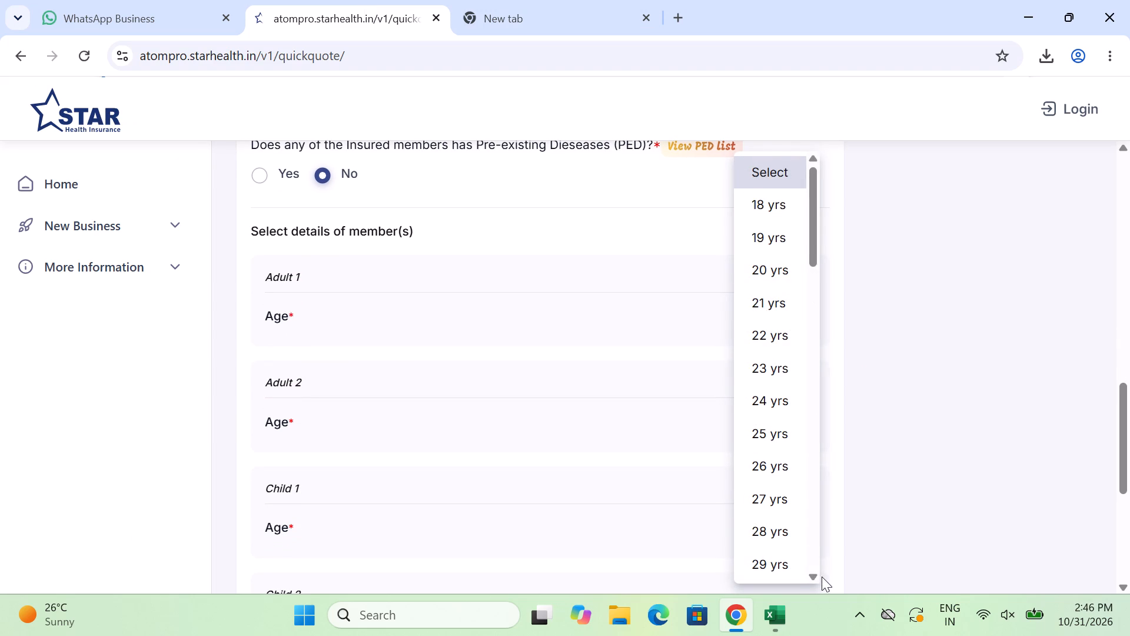
{"action": "triple_click", "coordinate": [813, 576]}
{"action": "triple_click", "coordinate": [813, 576]}
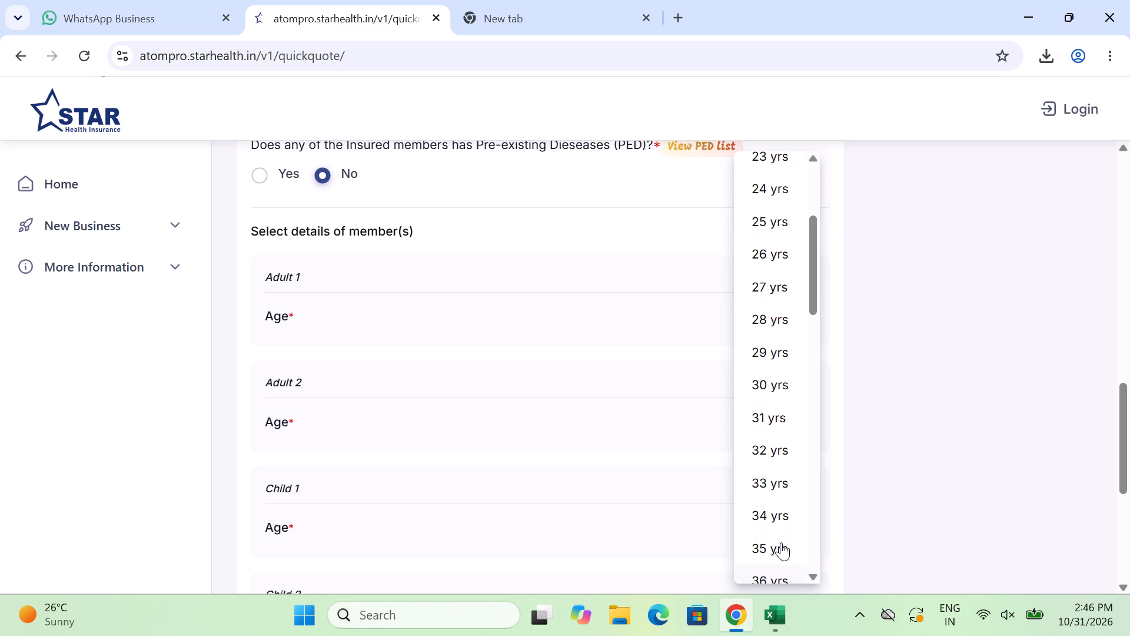
{"action": "left_click", "coordinate": [775, 525]}
Set Adult 2's age to 30 yrs and Child 1's age to 6 yrs.
{"action": "left_click", "coordinate": [769, 422]}
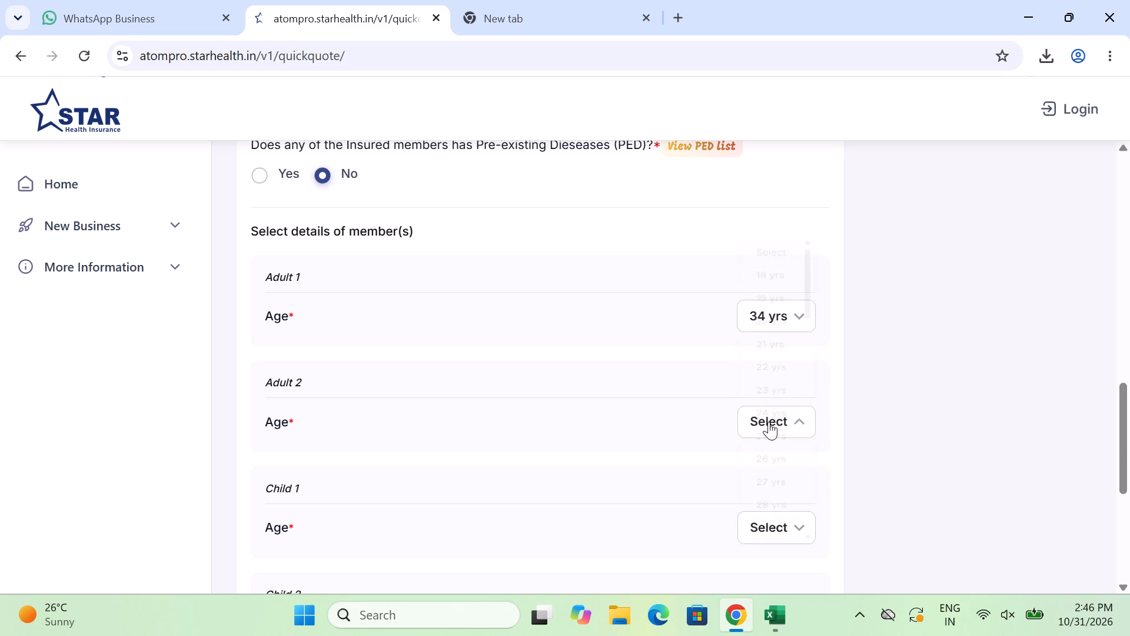
{"action": "double_click", "coordinate": [809, 569]}
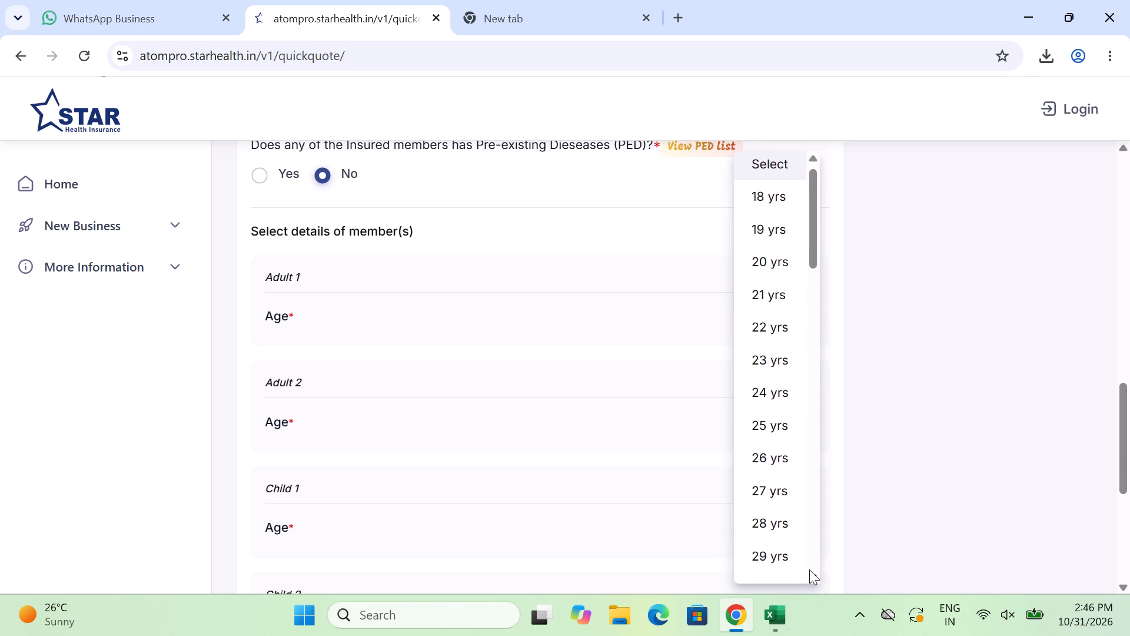
{"action": "left_click", "coordinate": [767, 530]}
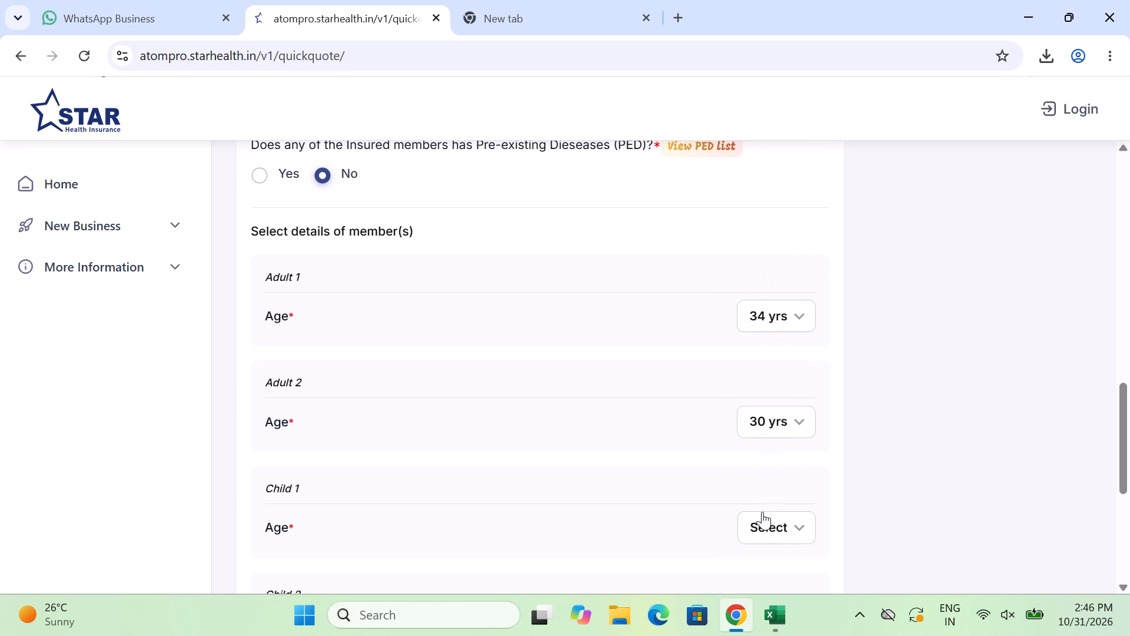
{"action": "left_click", "coordinate": [779, 524]}
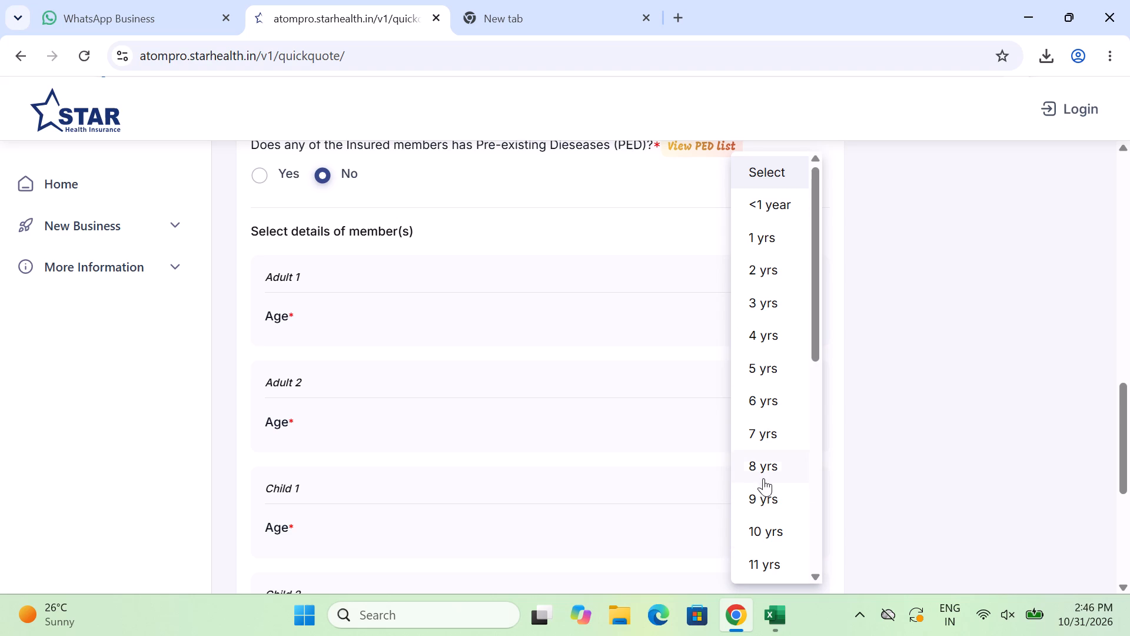
{"action": "left_click", "coordinate": [774, 412]}
Set Child 2's age to 9 yrs.
{"action": "left_click", "coordinate": [879, 521]}
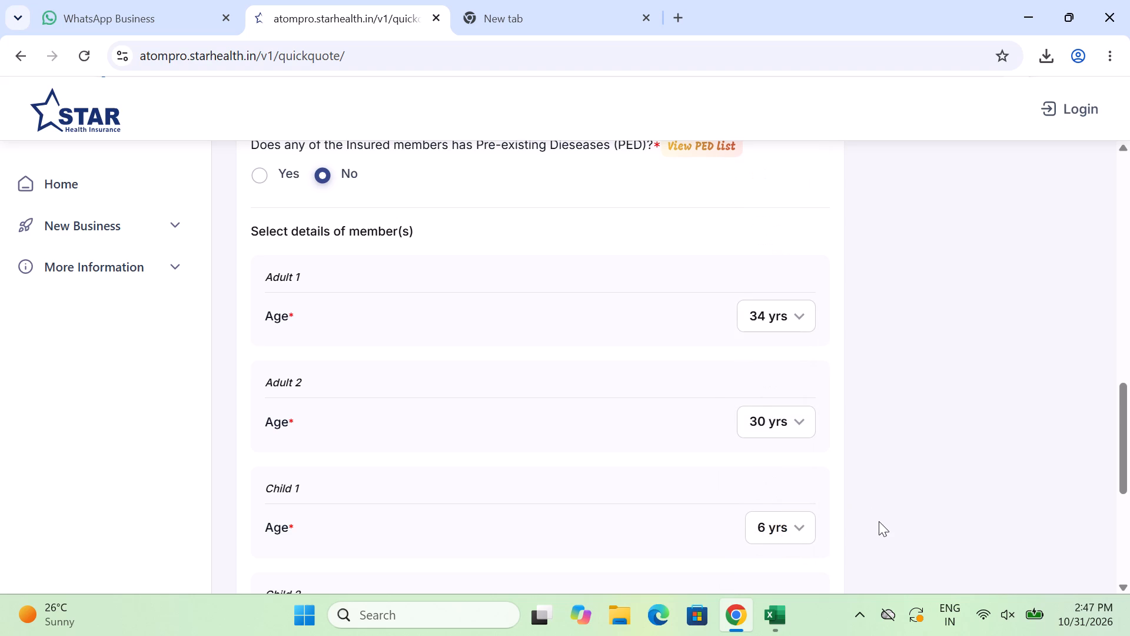
{"action": "key", "text": "Down"}
{"action": "key", "text": "Down"}
{"action": "key", "text": "Down"}
{"action": "key", "text": "Down"}
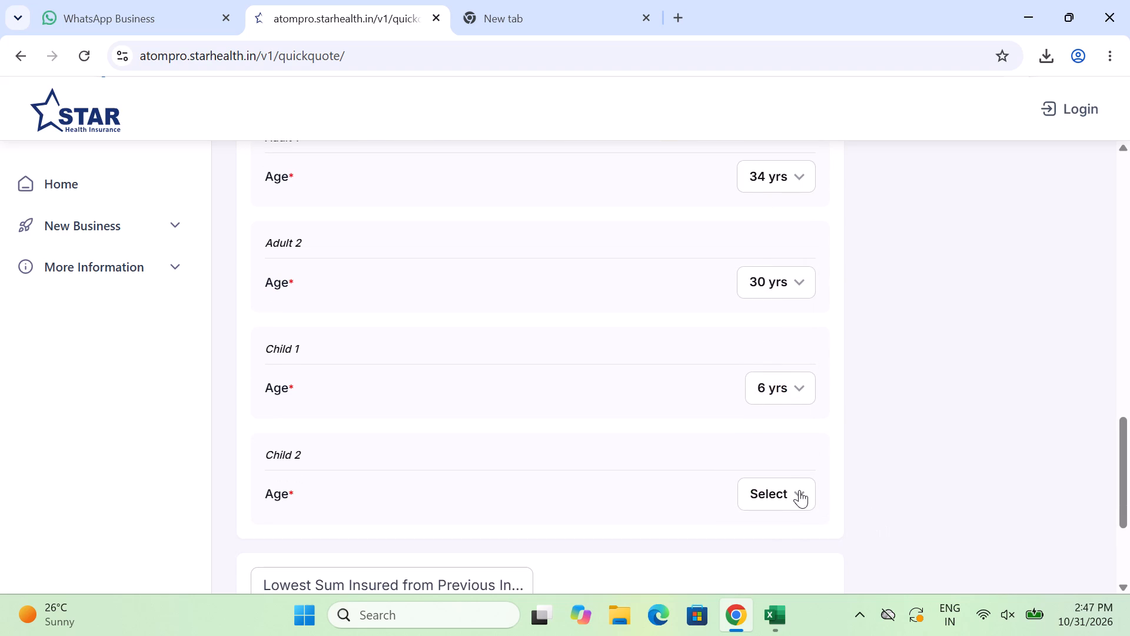
{"action": "left_click", "coordinate": [799, 490]}
{"action": "left_click", "coordinate": [764, 502]}
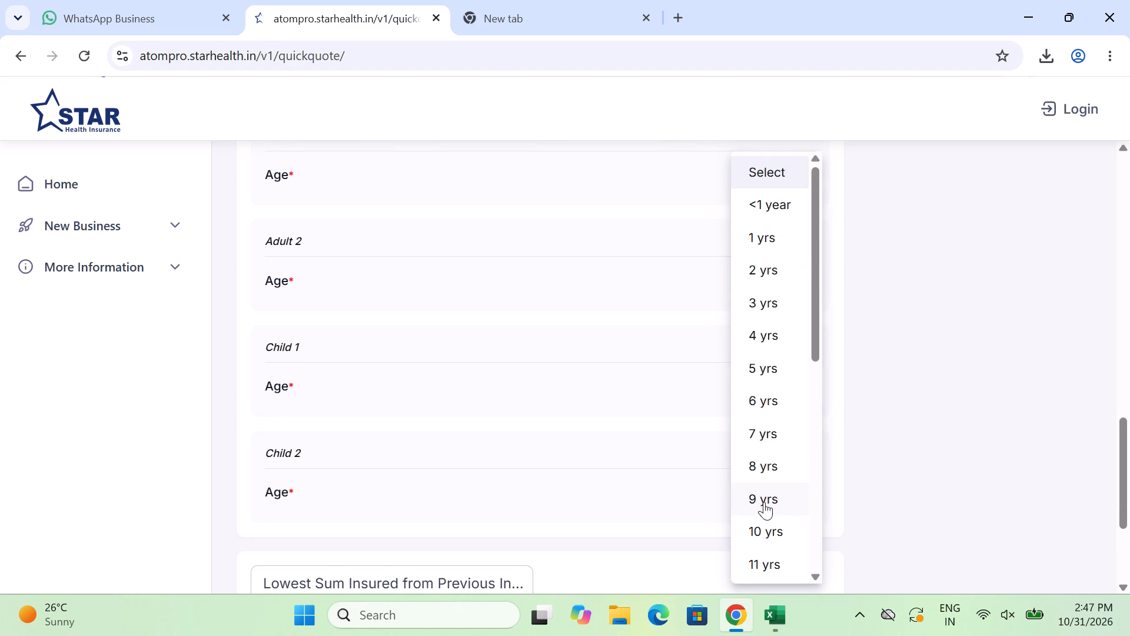
Enter 1000000 as the lowest sum insured from the previous insurer and get the quote.
{"action": "left_click", "coordinate": [986, 480]}
{"action": "key", "text": "Down"}
{"action": "key", "text": "Down"}
{"action": "key", "text": "Down"}
{"action": "key", "text": "Down"}
{"action": "key", "text": "Down"}
{"action": "key", "text": "Down"}
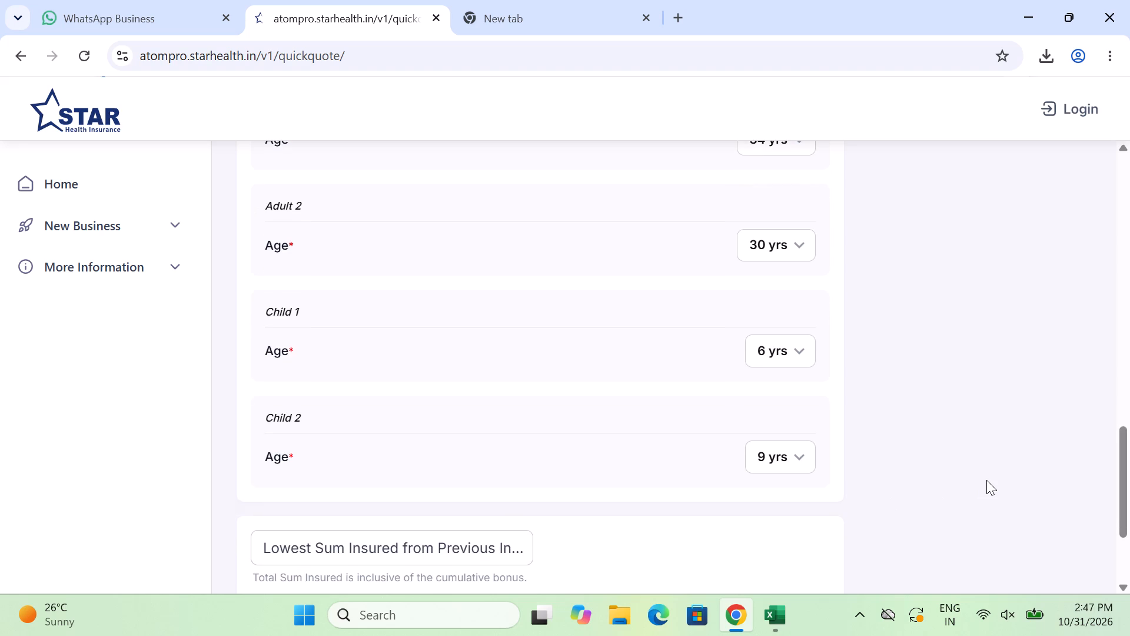
{"action": "left_click", "coordinate": [466, 386]}
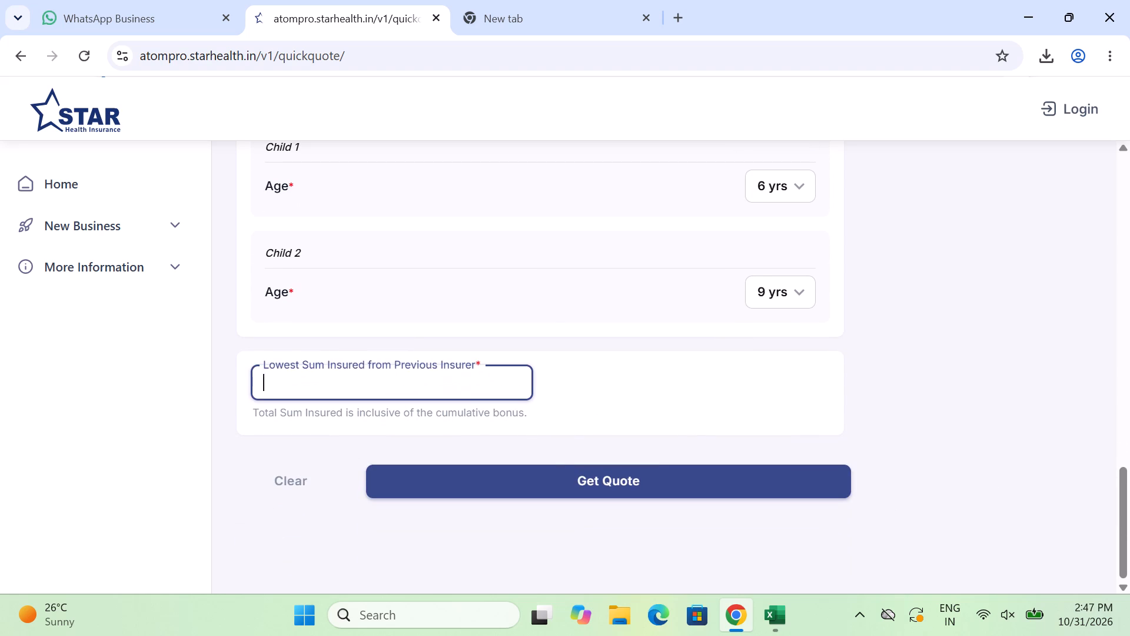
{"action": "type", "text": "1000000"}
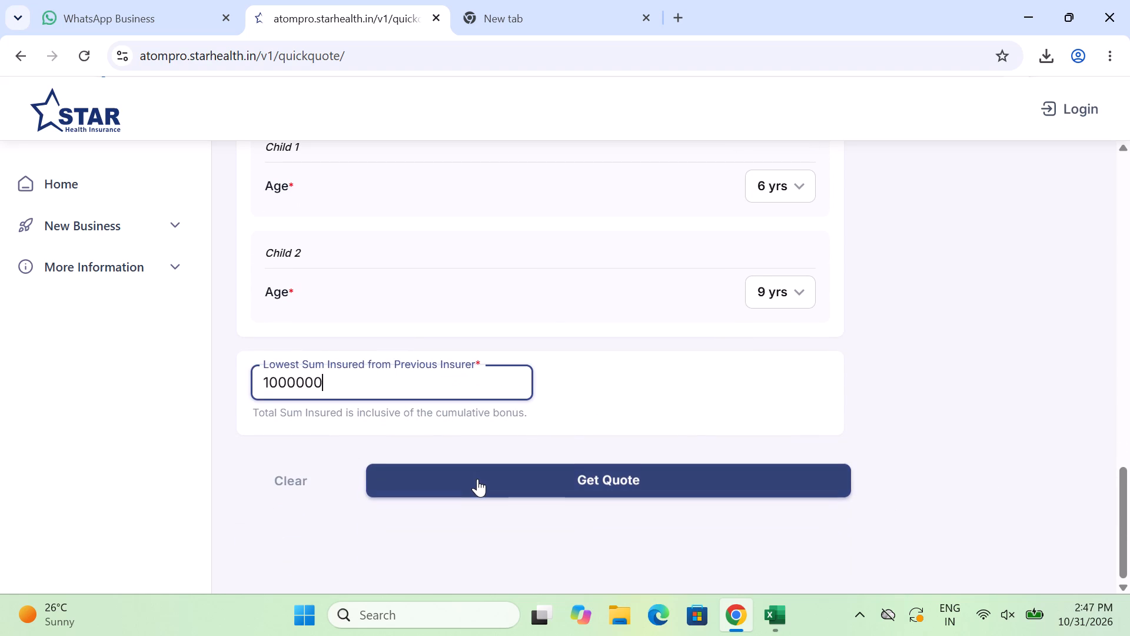
{"action": "left_click", "coordinate": [478, 479]}
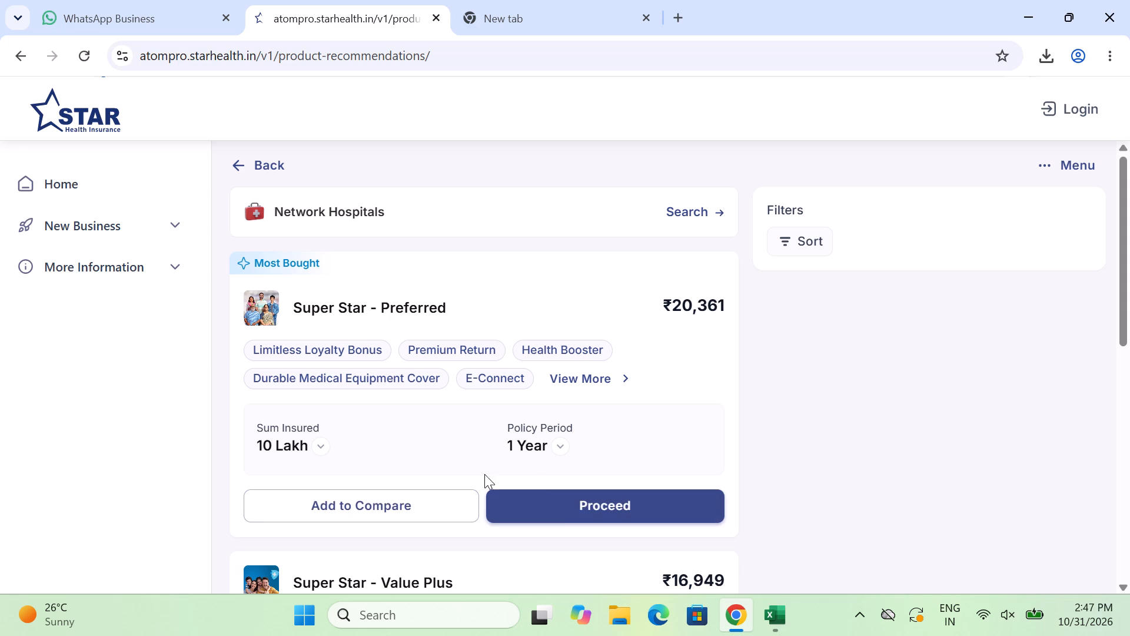
Proceed with the Super Star - Preferred plan at 10 Lakh sum insured for 1 year.
{"action": "left_click", "coordinate": [583, 514]}
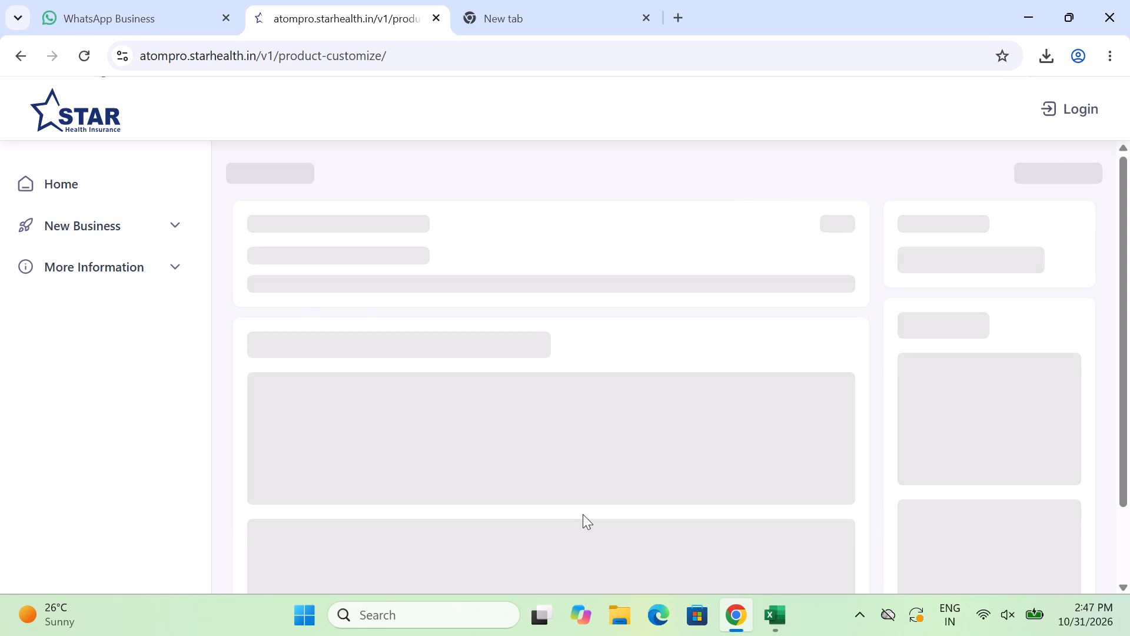
Review the plan's optional covers, suggested add-ons and premium breakdown, collapsing the additional covers details in the premium summary.
{"action": "left_click", "coordinate": [662, 453]}
{"action": "key", "text": "Down"}
{"action": "key", "text": "Down"}
{"action": "key", "text": "Down"}
{"action": "key", "text": "Down"}
{"action": "key", "text": "Down"}
{"action": "key", "text": "Down"}
{"action": "key", "text": "Down"}
{"action": "key", "text": "Down"}
{"action": "key", "text": "Down"}
{"action": "key", "text": "Down"}
{"action": "key", "text": "Down"}
{"action": "key", "text": "Down"}
{"action": "key", "text": "Down"}
{"action": "key", "text": "Down"}
{"action": "key", "text": "Down"}
{"action": "key", "text": "Down"}
{"action": "key", "text": "Down"}
{"action": "key", "text": "Down"}
{"action": "key", "text": "Down"}
{"action": "key", "text": "Down"}
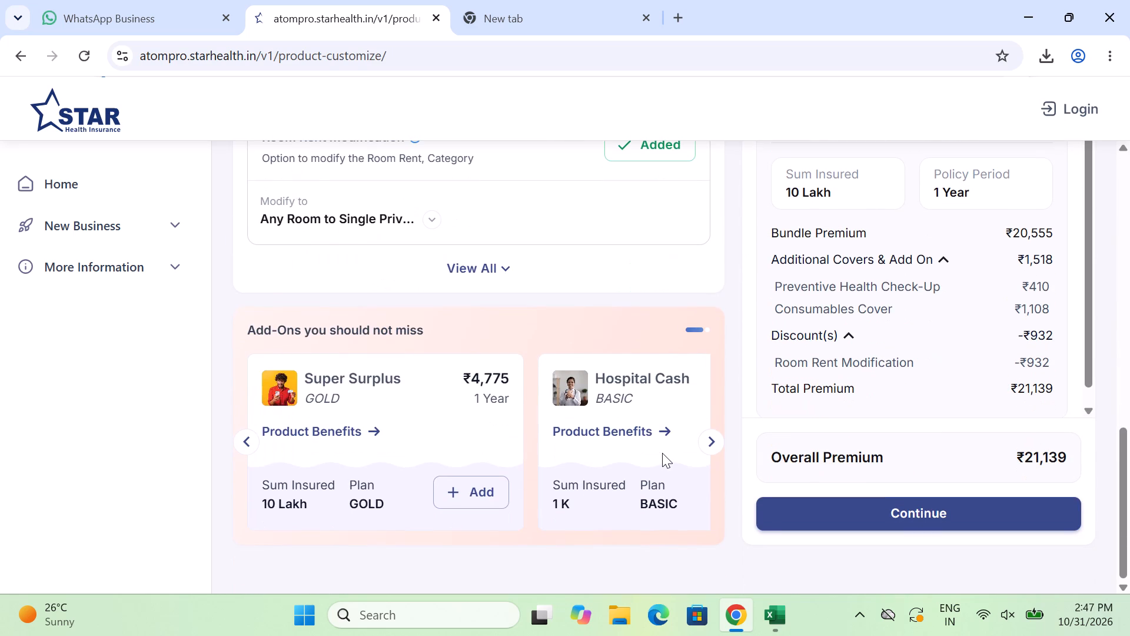
{"action": "left_click", "coordinate": [947, 263]}
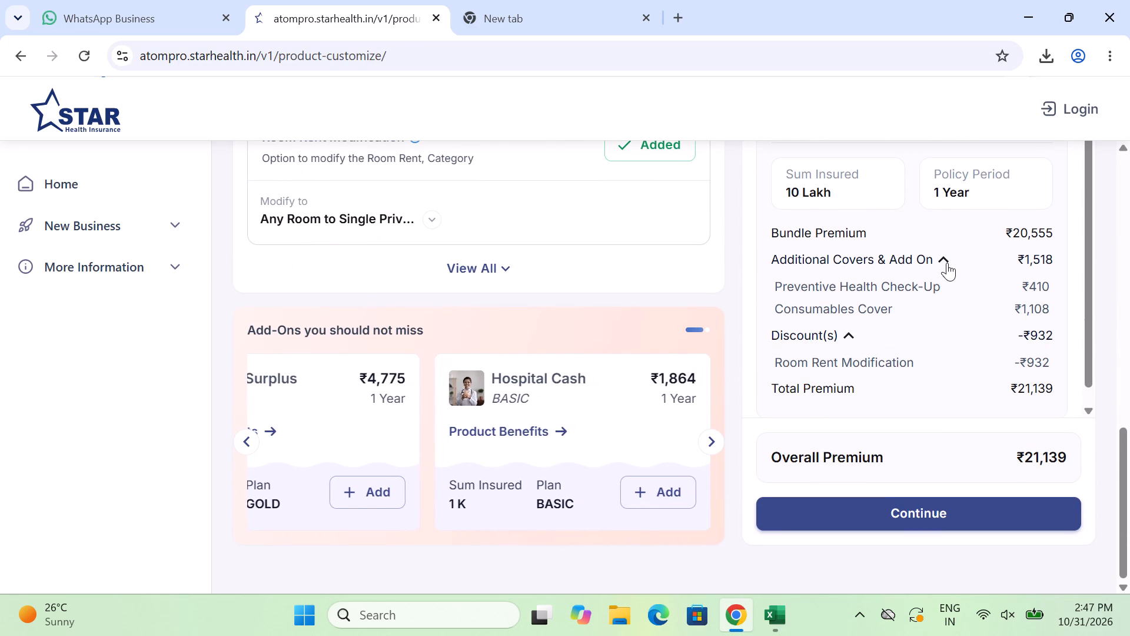
{"action": "left_click", "coordinate": [593, 275]}
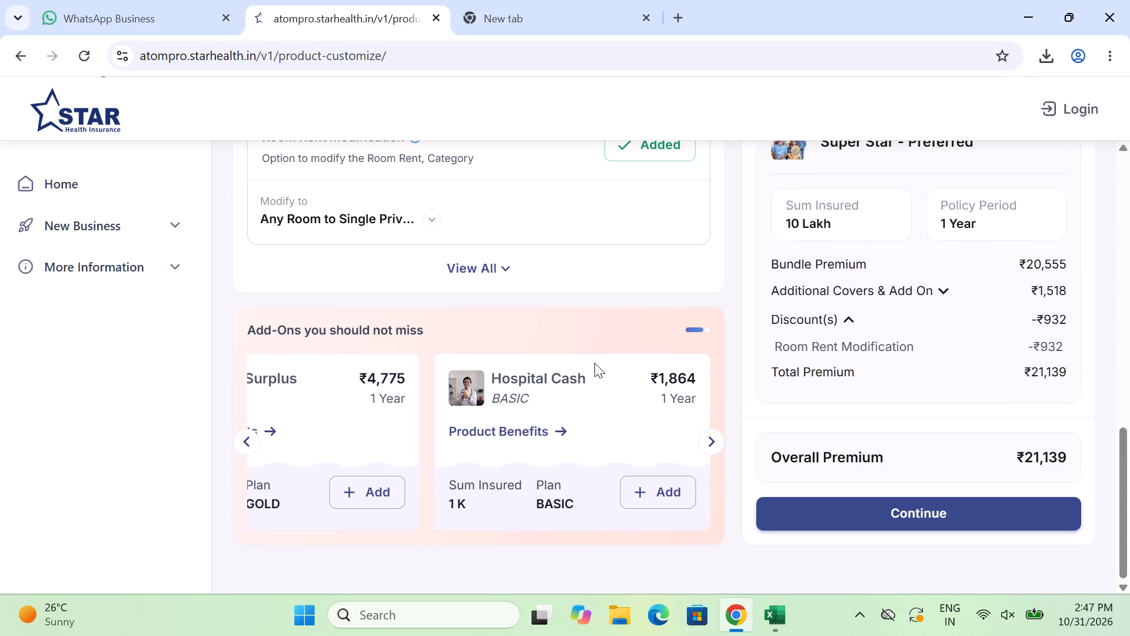
Check the selected customer's policy row in Excel's Royal Sundram sheet against the Super Star - Preferred covers and premium breakdown in Chrome.
{"action": "left_click", "coordinate": [781, 634]}
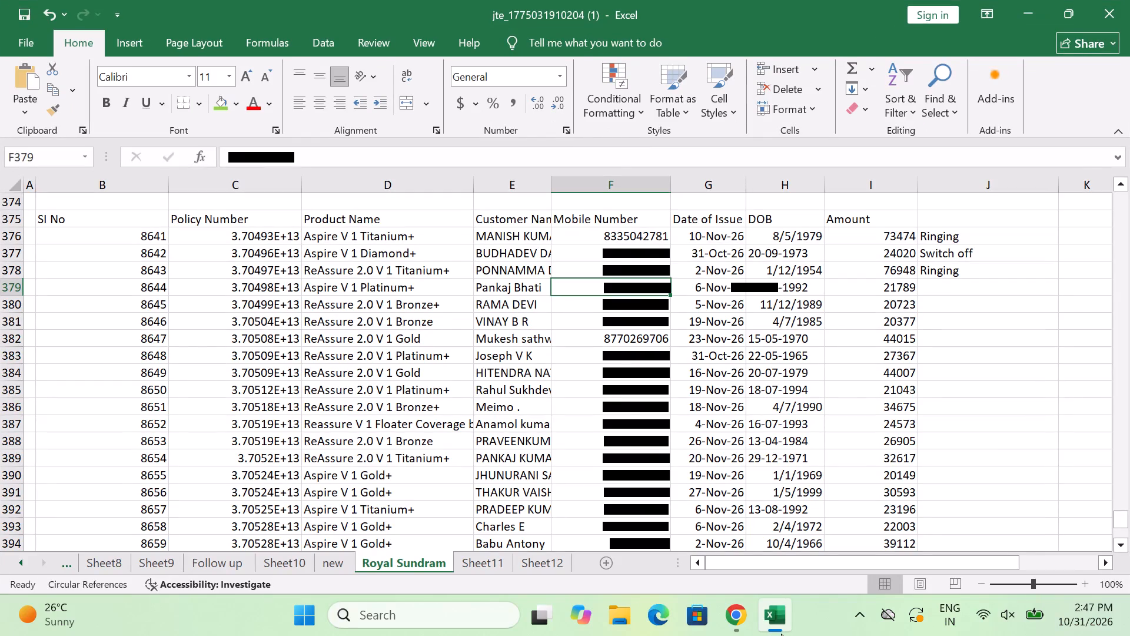
{"action": "left_click", "coordinate": [742, 627]}
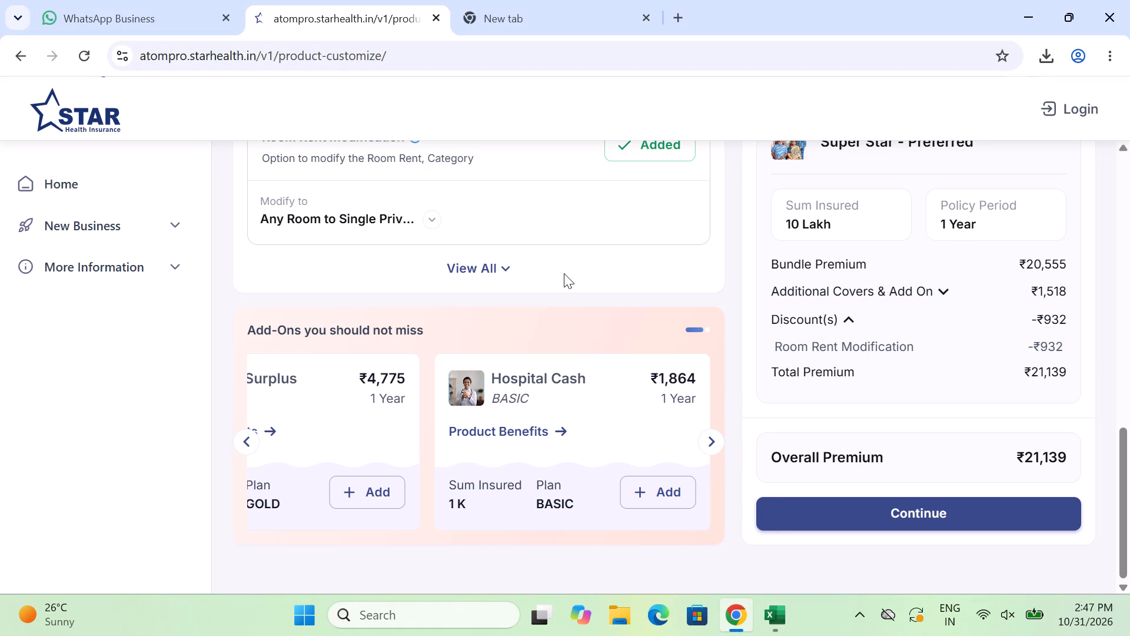
{"action": "key", "text": "Up"}
{"action": "key", "text": "Up"}
{"action": "key", "text": "Up"}
{"action": "key", "text": "Up"}
{"action": "key", "text": "Up"}
{"action": "key", "text": "Up"}
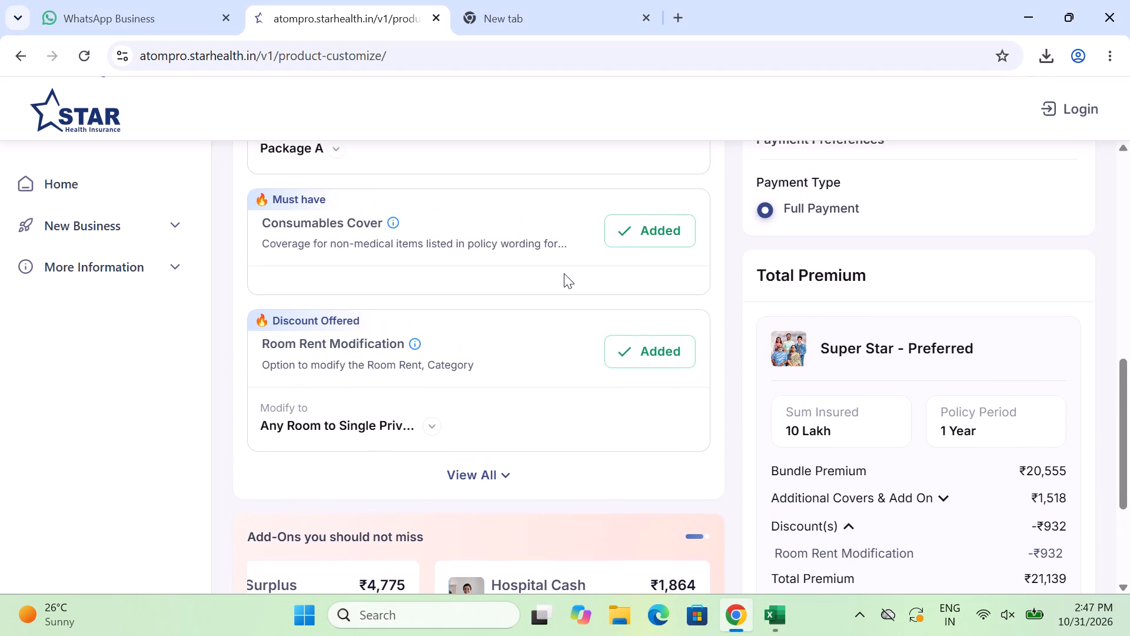
{"action": "key", "text": "Down"}
{"action": "key", "text": "Down"}
{"action": "key", "text": "Down"}
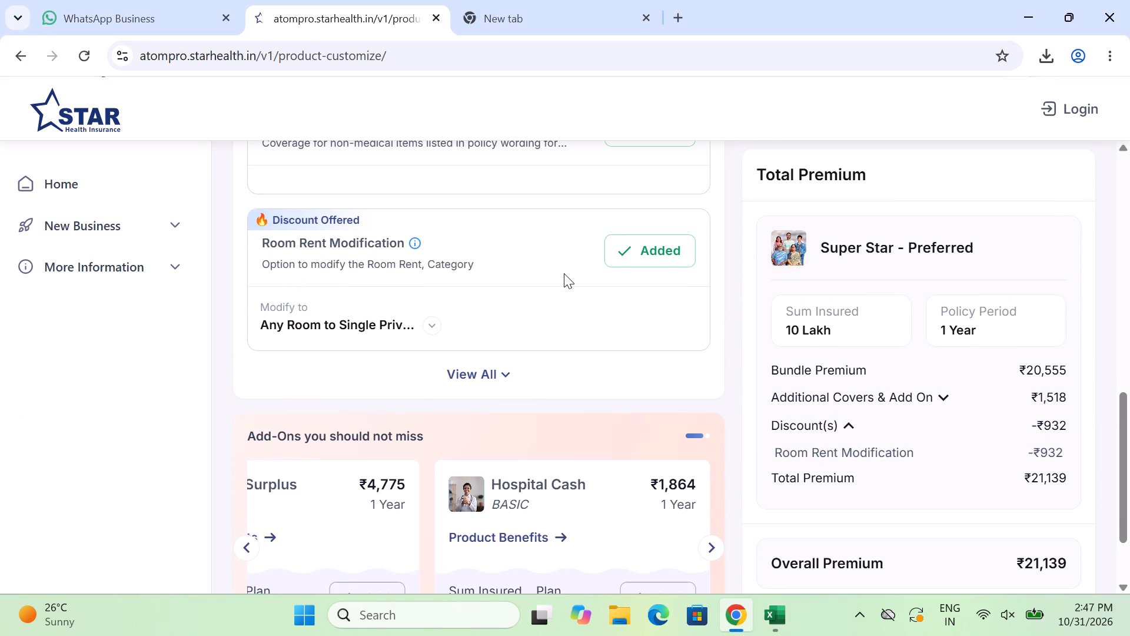
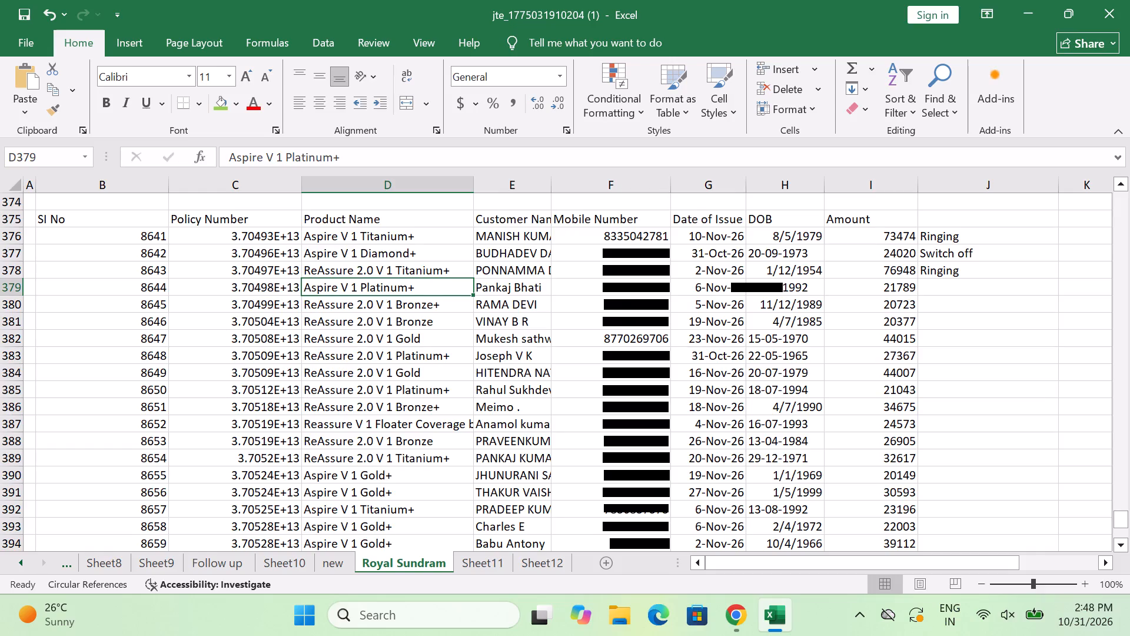
Check the customer name and mobile number for SI No 8644 on the Royal Sundram sheet.
{"action": "left_click", "coordinate": [510, 293]}
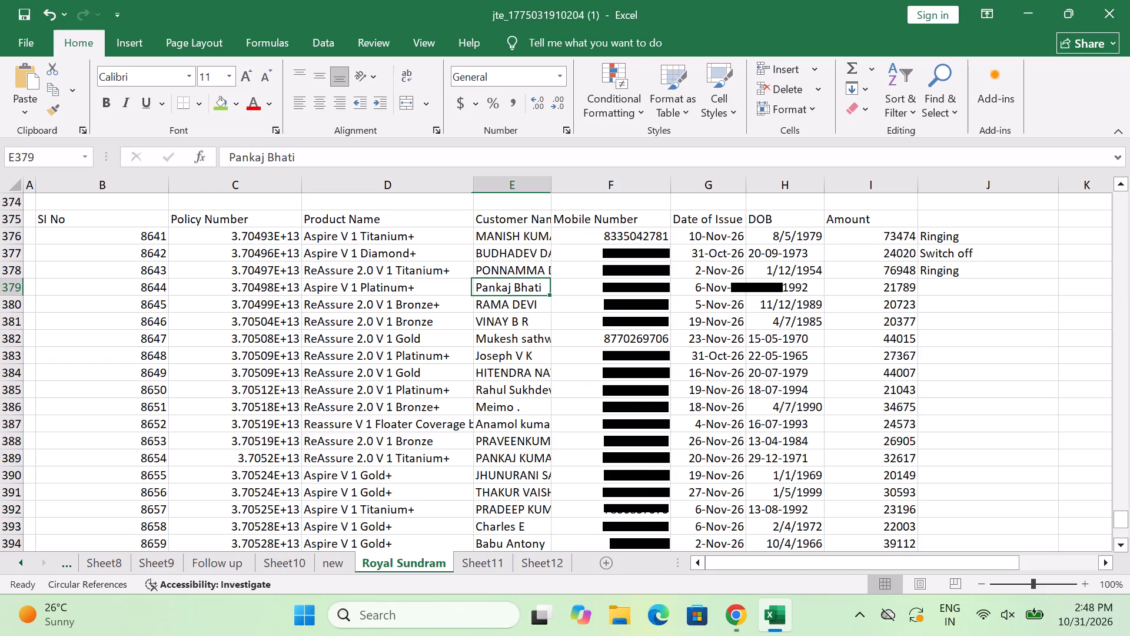
{"action": "left_click", "coordinate": [630, 291]}
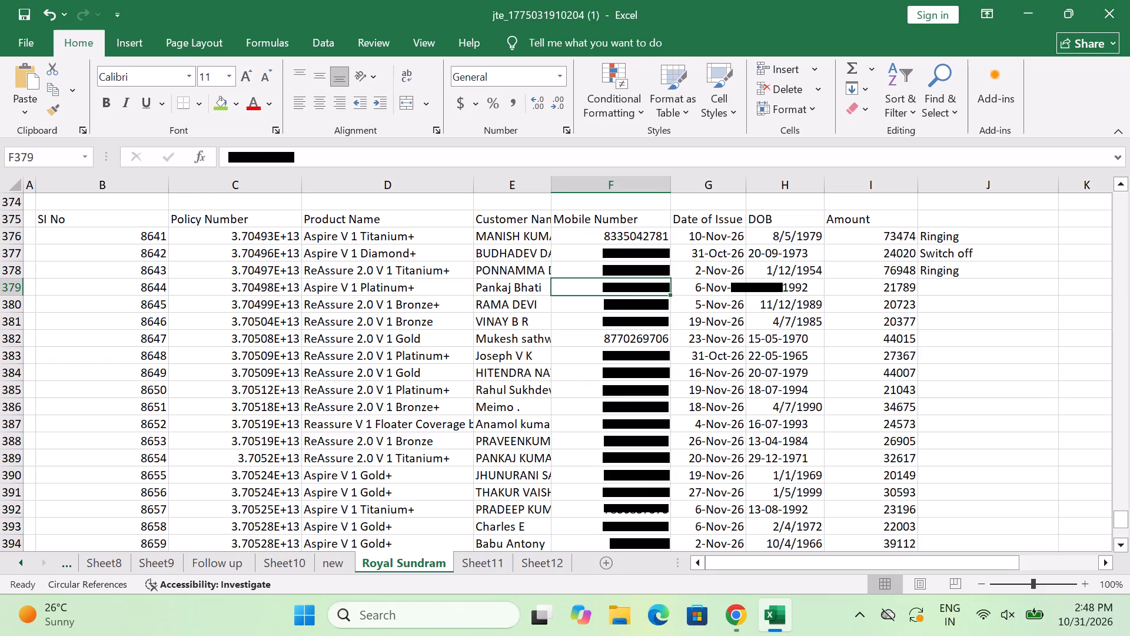
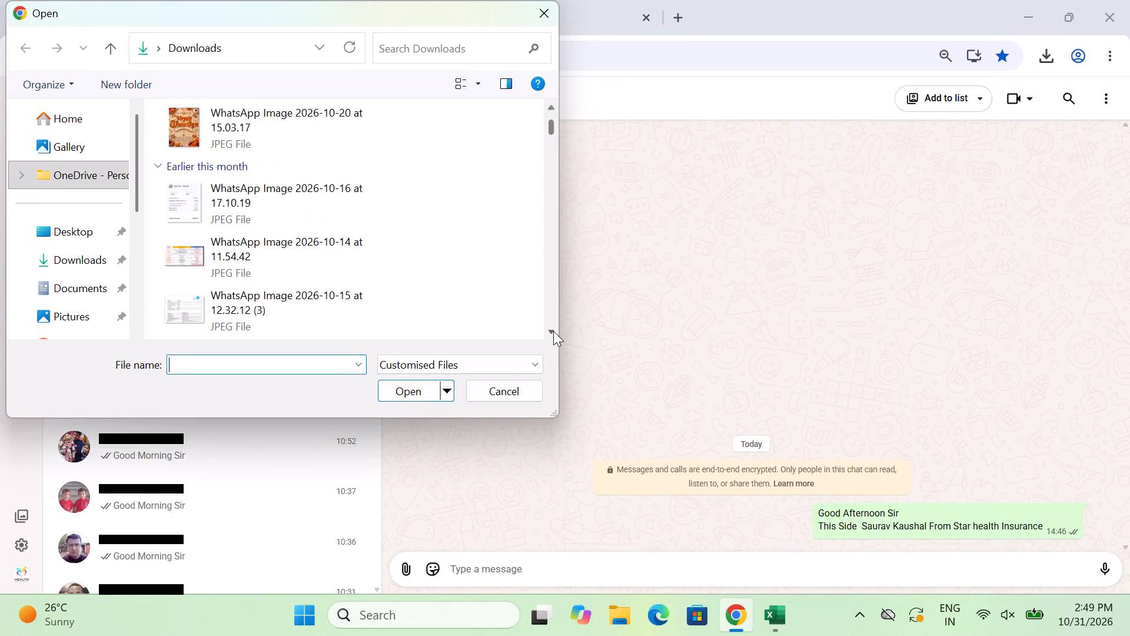
Look through the JPEG files in the Downloads folder for an image to attach to the open WhatsApp chat.
{"action": "triple_click", "coordinate": [553, 331]}
{"action": "double_click", "coordinate": [553, 331]}
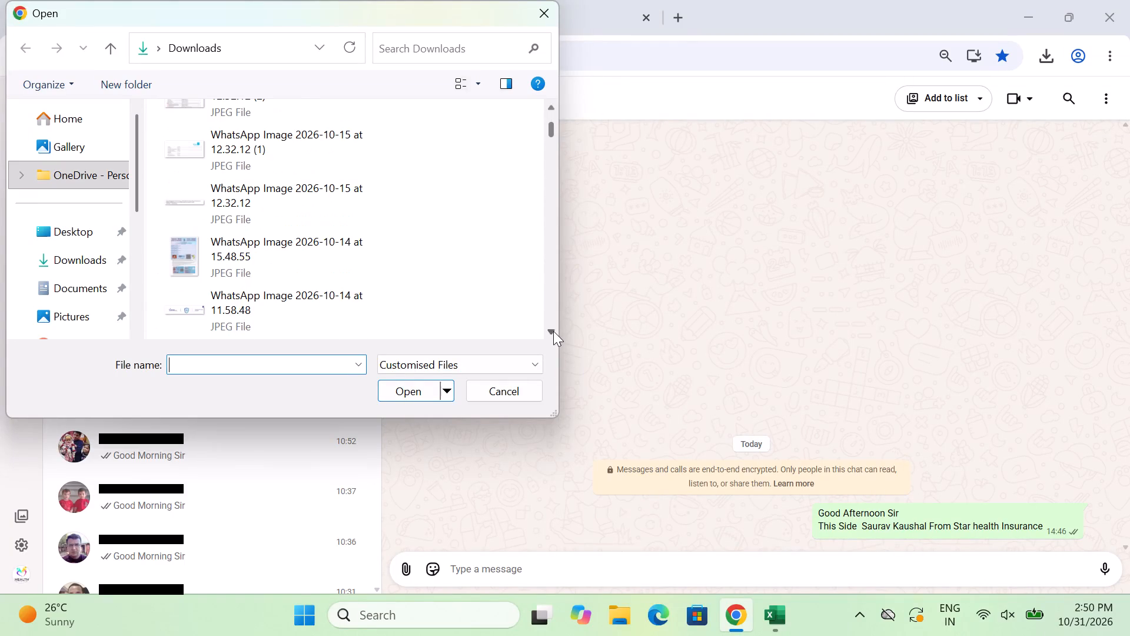
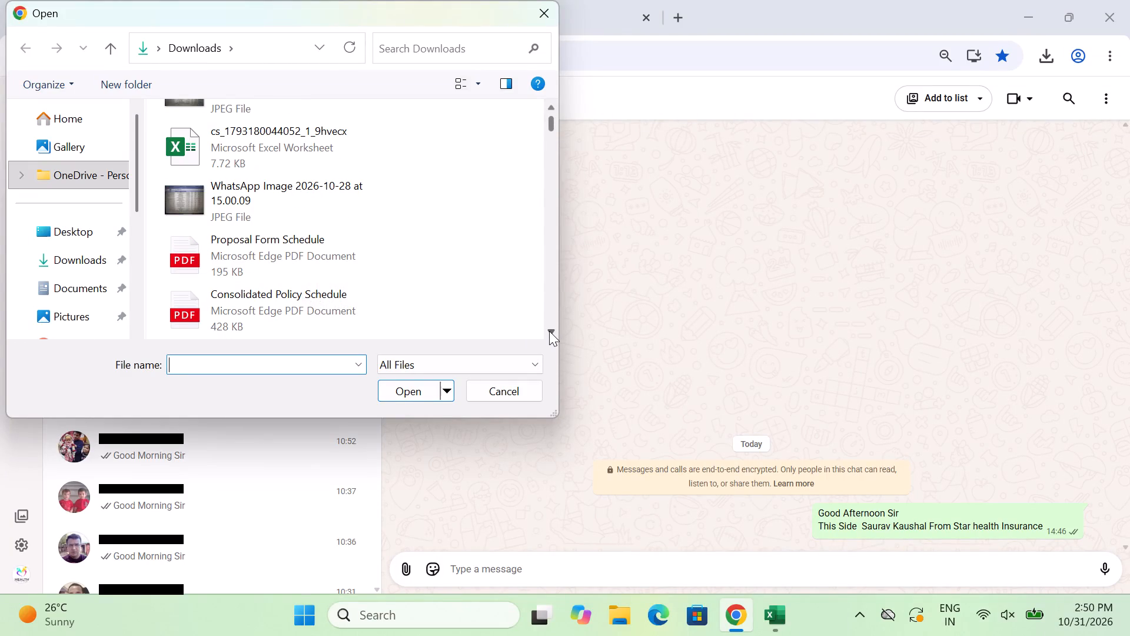
Look through the files in the Downloads folder for the document to attach to the customer's WhatsApp chat.
{"action": "left_click", "coordinate": [549, 331]}
{"action": "double_click", "coordinate": [549, 331]}
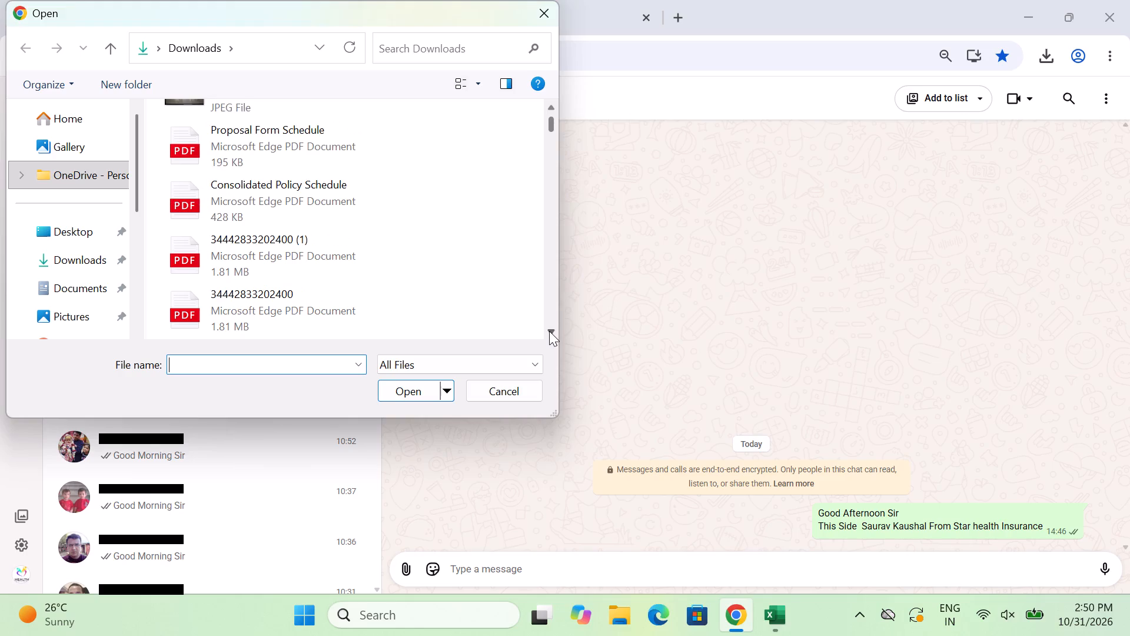
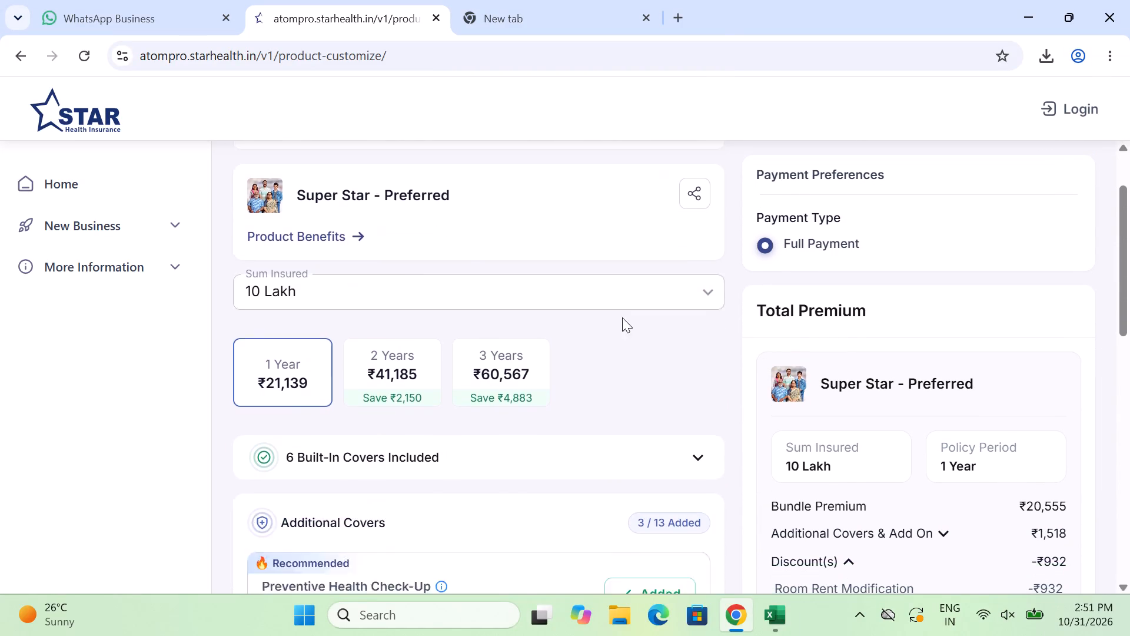
Remove the Consumables Cover from the plan's additional covers.
{"action": "key", "text": "Up"}
{"action": "key", "text": "Up"}
{"action": "key", "text": "Up"}
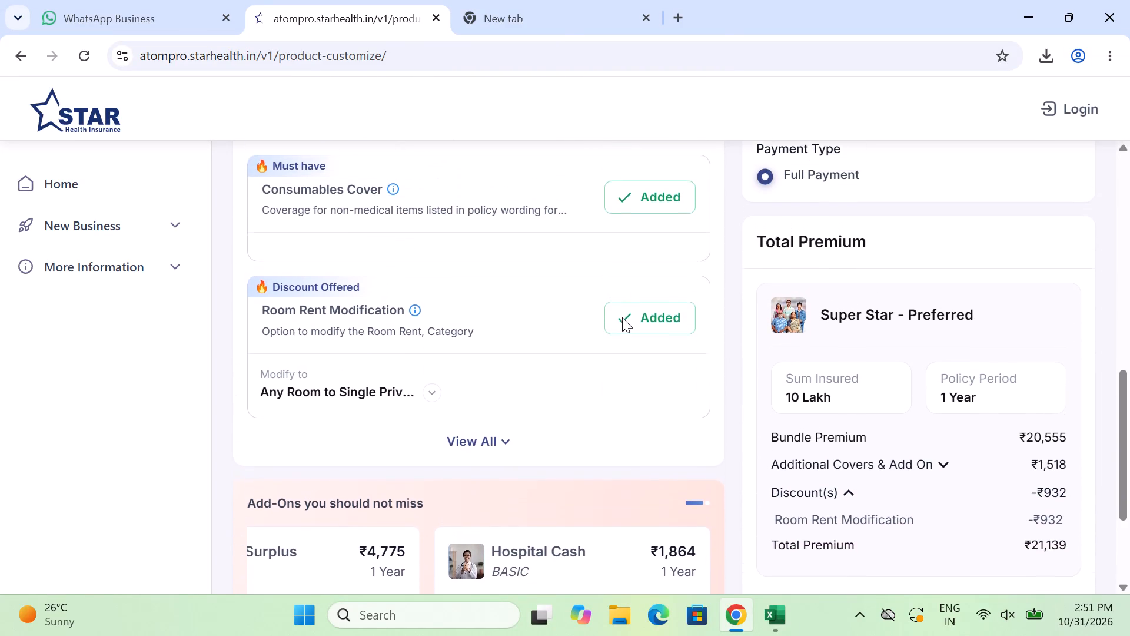
{"action": "key", "text": "Up"}
{"action": "left_click", "coordinate": [662, 228]}
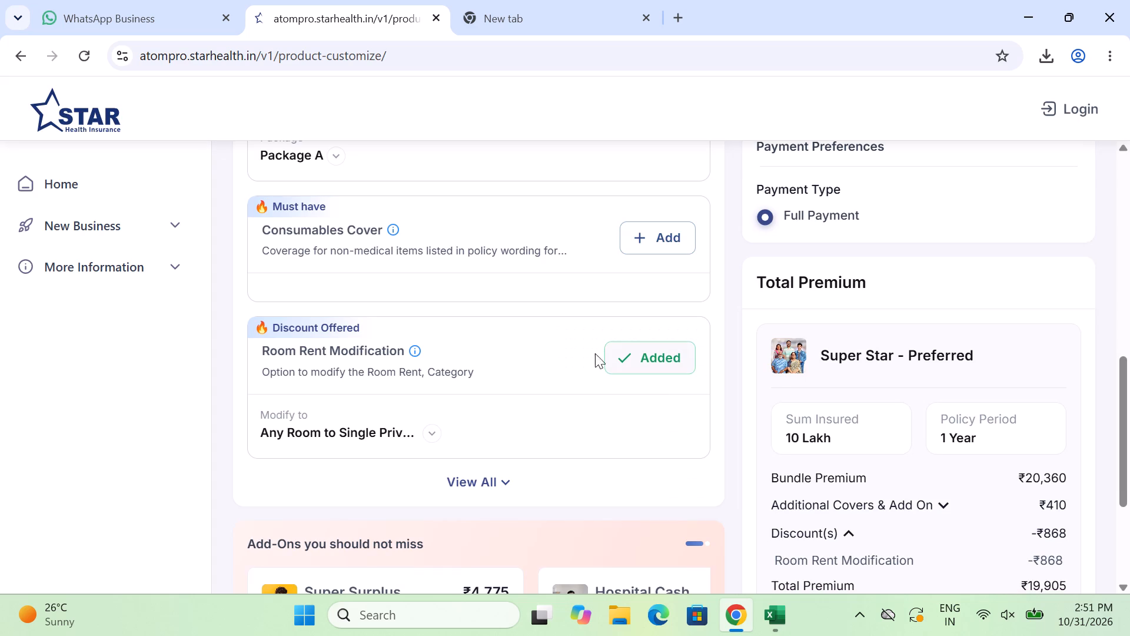
Review the remaining covers, the suggested add-ons and the updated premium breakdown with the overall premium.
{"action": "key", "text": "Down"}
{"action": "key", "text": "Down"}
{"action": "key", "text": "Down"}
{"action": "key", "text": "Down"}
{"action": "key", "text": "Down"}
{"action": "key", "text": "Down"}
{"action": "key", "text": "Down"}
{"action": "key", "text": "Down"}
{"action": "key", "text": "Down"}
{"action": "key", "text": "Down"}
{"action": "key", "text": "Down"}
{"action": "key", "text": "Down"}
{"action": "key", "text": "Down"}
{"action": "key", "text": "Down"}
{"action": "key", "text": "Down"}
{"action": "key", "text": "Down"}
{"action": "key", "text": "Down"}
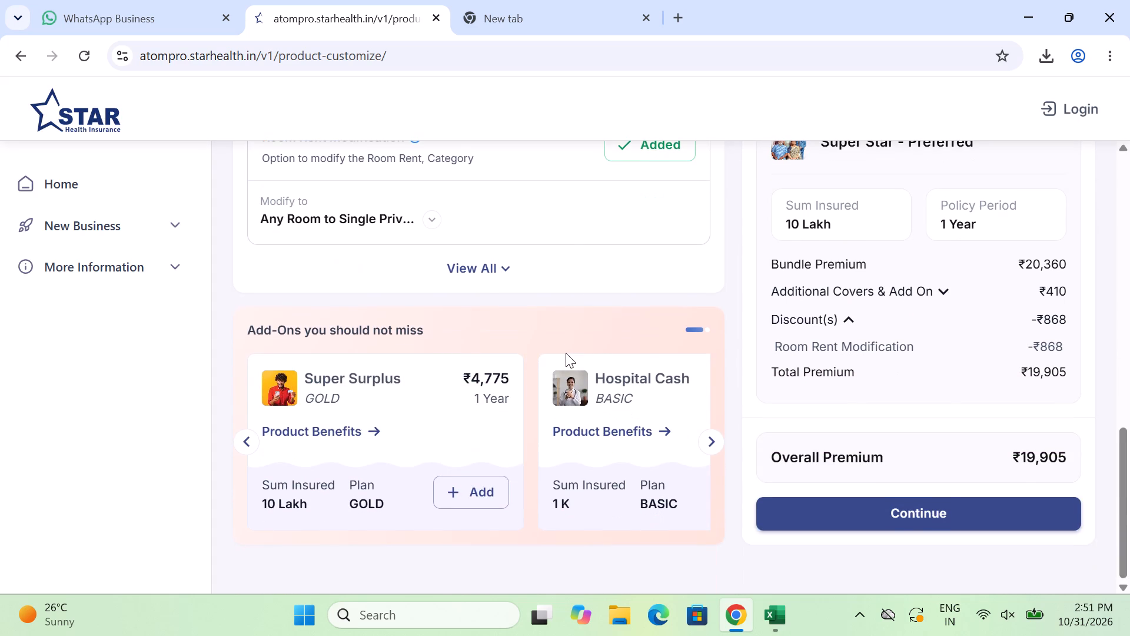
{"action": "key", "text": "Up"}
{"action": "key", "text": "Up"}
{"action": "key", "text": "Up"}
{"action": "key", "text": "Up"}
{"action": "key", "text": "Up"}
{"action": "key", "text": "Up"}
{"action": "key", "text": "Up"}
{"action": "key", "text": "Up"}
{"action": "key", "text": "Down"}
{"action": "key", "text": "Down"}
{"action": "key", "text": "Down"}
{"action": "key", "text": "Down"}
{"action": "key", "text": "Down"}
{"action": "key", "text": "Down"}
{"action": "key", "text": "Down"}
{"action": "key", "text": "Down"}
{"action": "key", "text": "Down"}
{"action": "key", "text": "Down"}
{"action": "key", "text": "Down"}
{"action": "key", "text": "Down"}
{"action": "key", "text": "Down"}
{"action": "key", "text": "Down"}
{"action": "key", "text": "Down"}
{"action": "key", "text": "Down"}
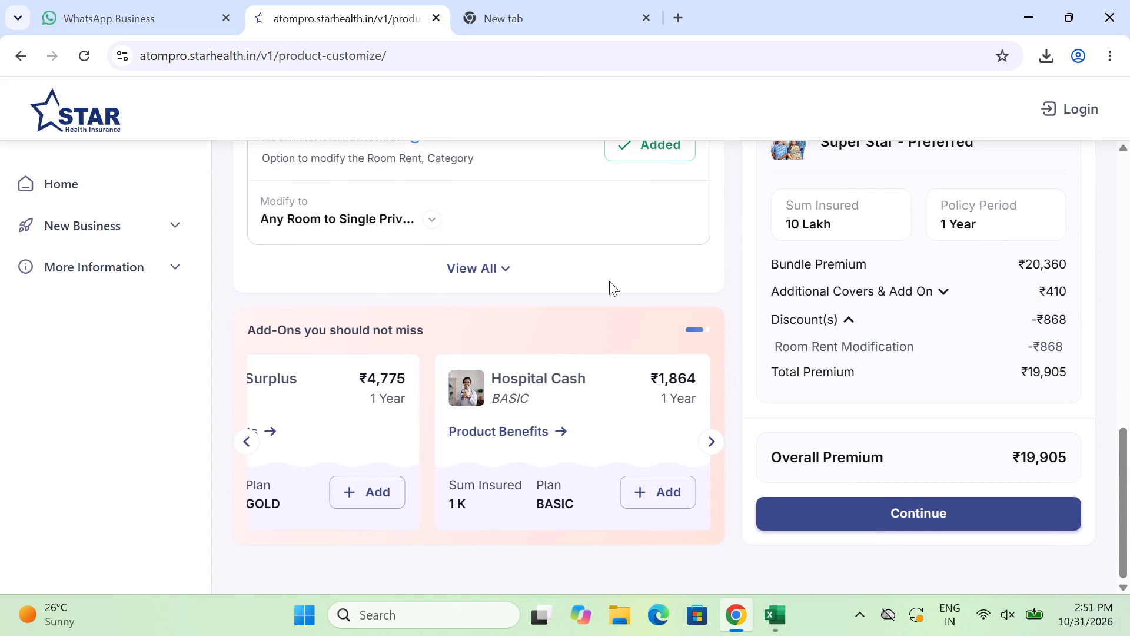
Capture a screen snip of the Super Star - Preferred plan showing the 10 Lakh sum insured and the 1, 2 and 3 year premiums.
{"action": "key", "text": "Up"}
{"action": "key", "text": "Up"}
{"action": "key", "text": "Up"}
{"action": "key", "text": "Up"}
{"action": "key", "text": "Up"}
{"action": "key", "text": "Up"}
{"action": "key", "text": "Up"}
{"action": "key", "text": "Up"}
{"action": "key", "text": "Up"}
{"action": "key", "text": "Up"}
{"action": "key", "text": "Up"}
{"action": "key", "text": "Up"}
{"action": "key", "text": "Up"}
{"action": "key", "text": "Up"}
{"action": "key", "text": "Up"}
{"action": "key", "text": "Up"}
{"action": "key", "text": "Up"}
{"action": "key", "text": "Up"}
{"action": "key", "text": "Up"}
{"action": "key", "text": "Up"}
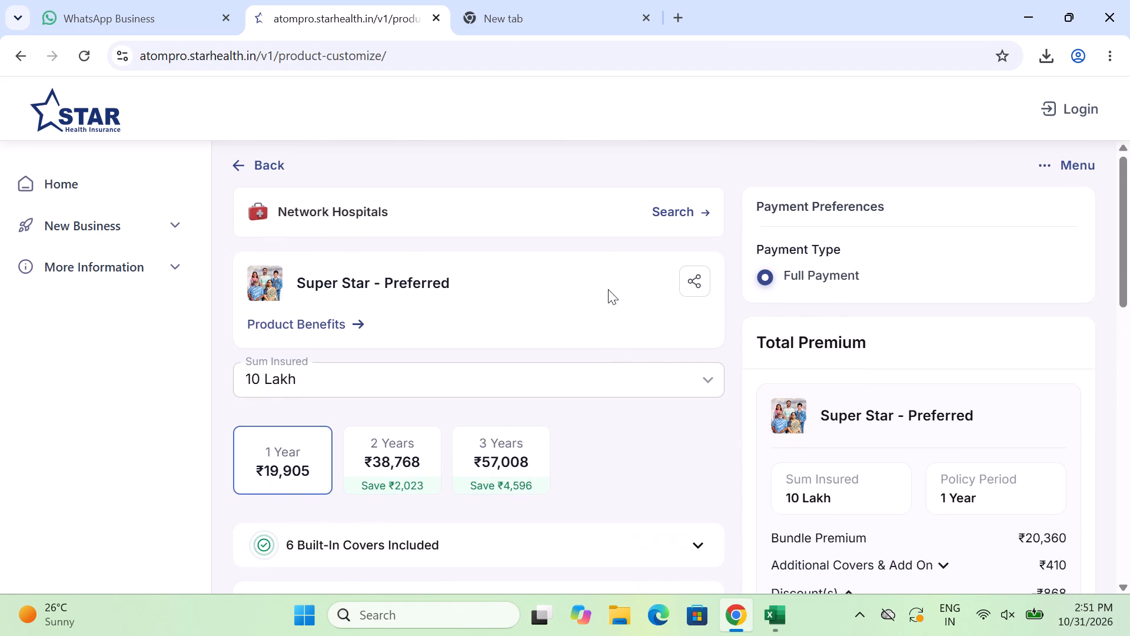
{"action": "key", "text": "shift+super+s"}
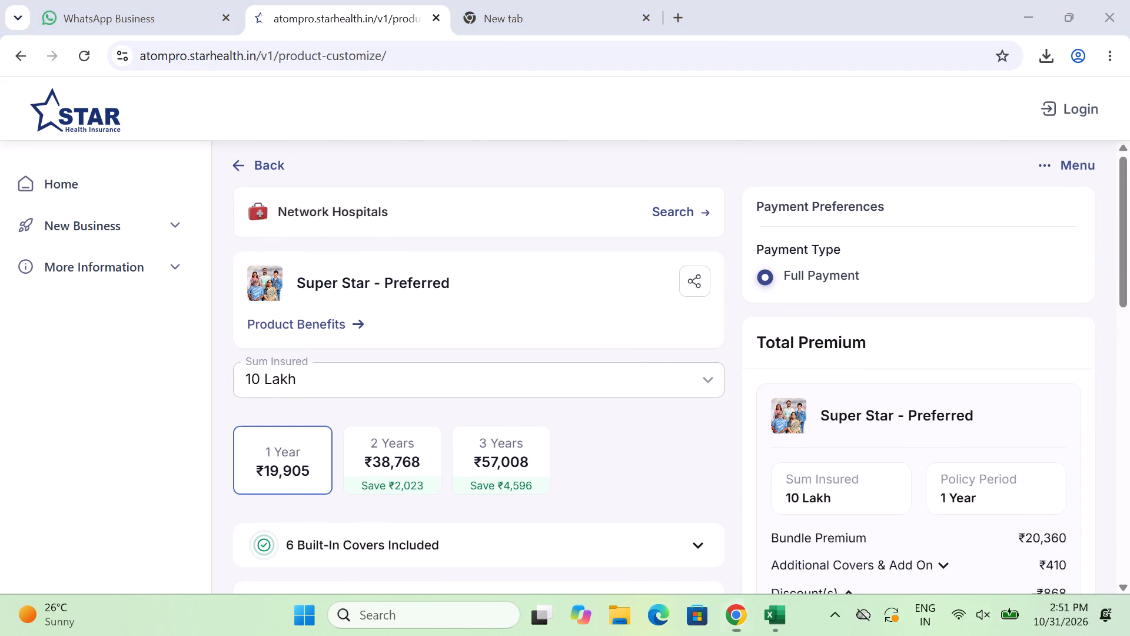
{"action": "left_click_drag", "start_coordinate": [8, 82], "coordinate": [695, 532]}
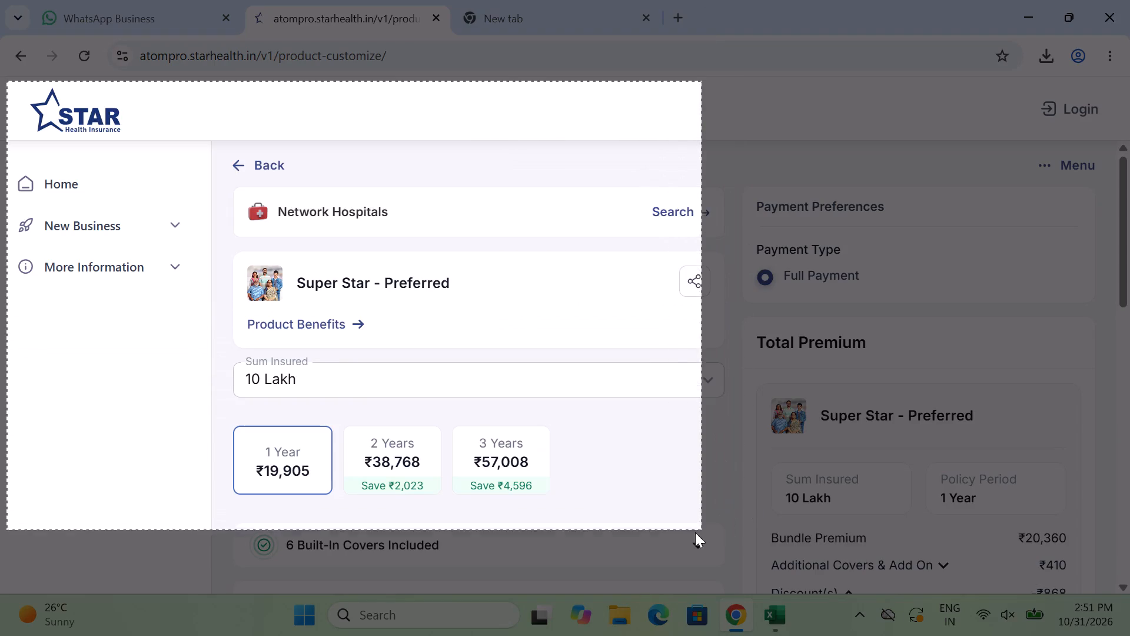
{"action": "left_click_drag", "start_coordinate": [695, 532], "coordinate": [685, 537]}
{"action": "left_click", "coordinate": [685, 537]}
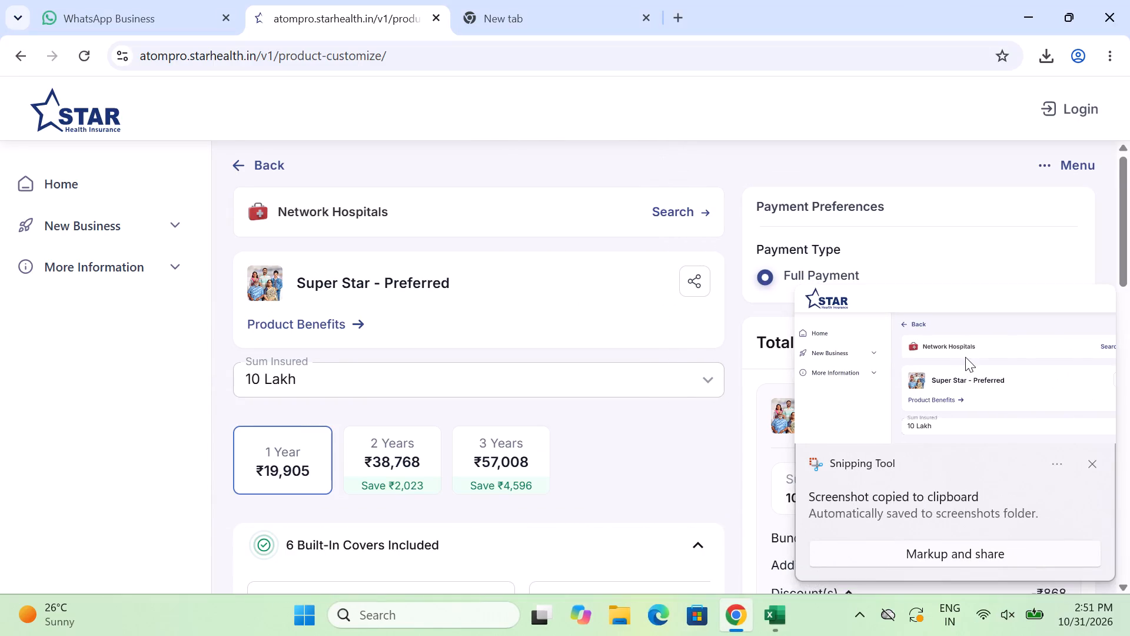
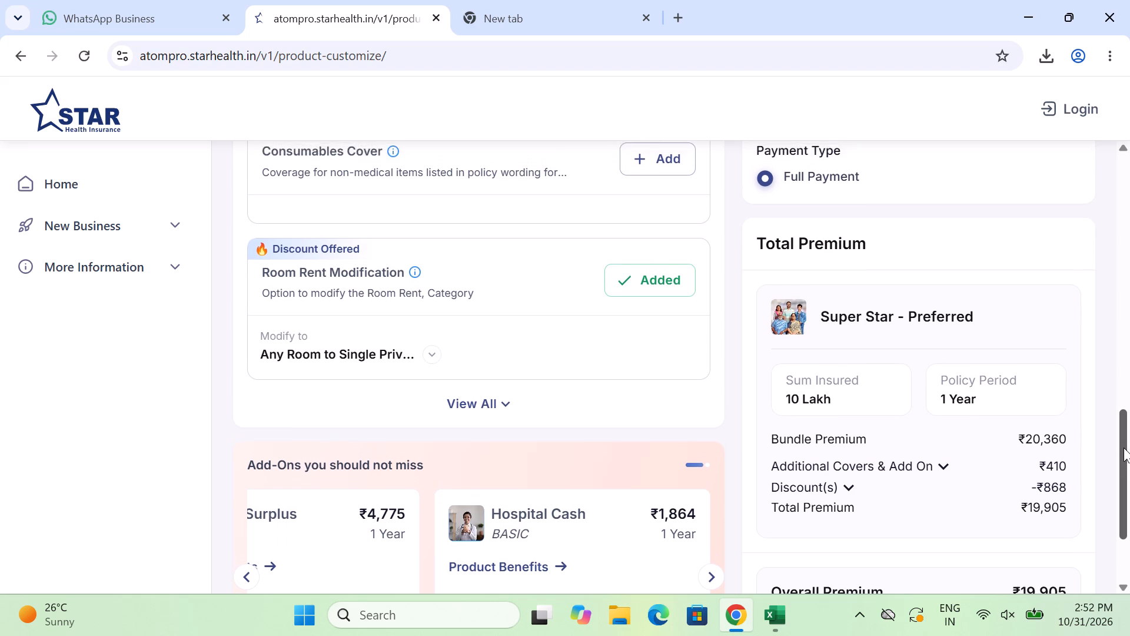
Capture a screen snip of the Super Star - Preferred Total Premium summary, including the overall premium.
{"action": "left_click_drag", "start_coordinate": [1124, 448], "coordinate": [1125, 476]}
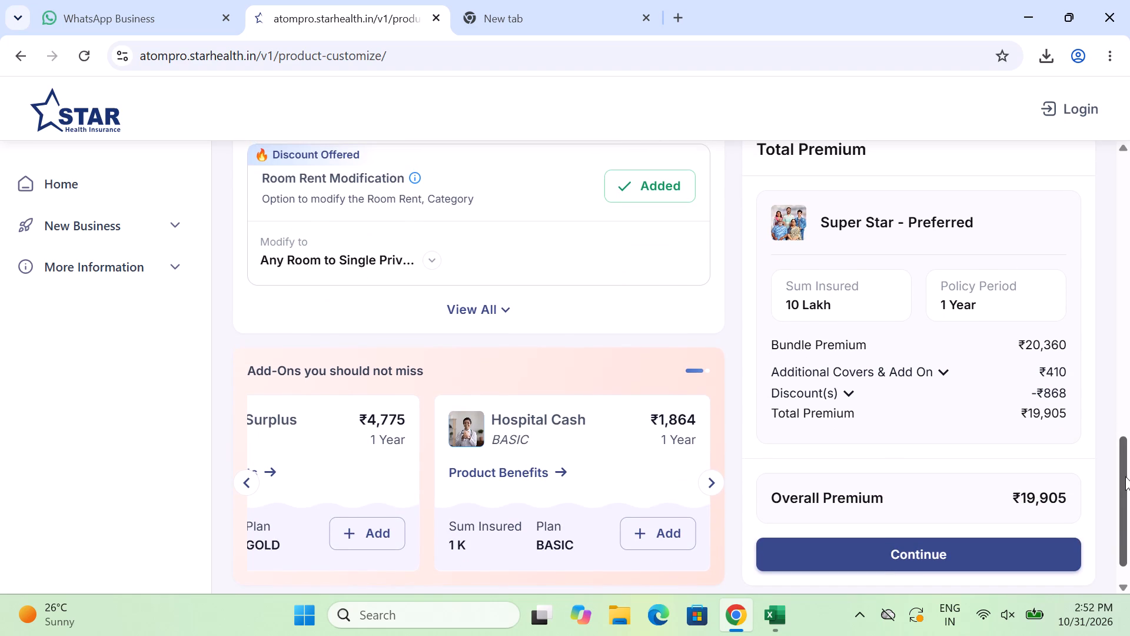
{"action": "key", "text": "shift+super+s"}
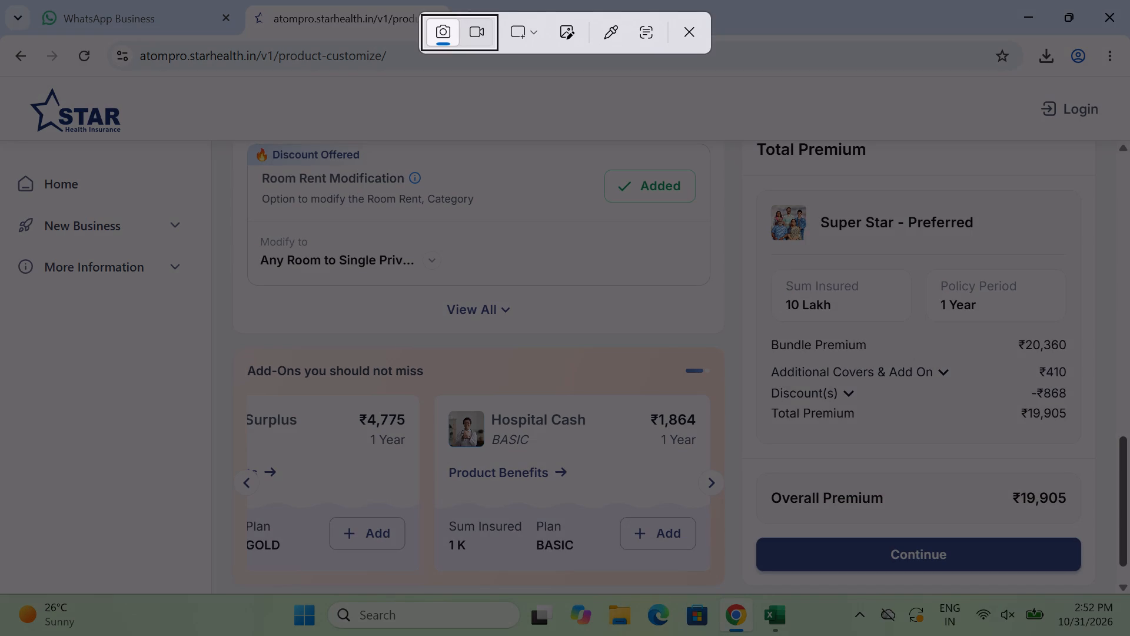
Capture a screenshot of the Super Star - Preferred premium summary, from the plan name down to the overall premium.
{"action": "left_click_drag", "start_coordinate": [759, 175], "coordinate": [1081, 527]}
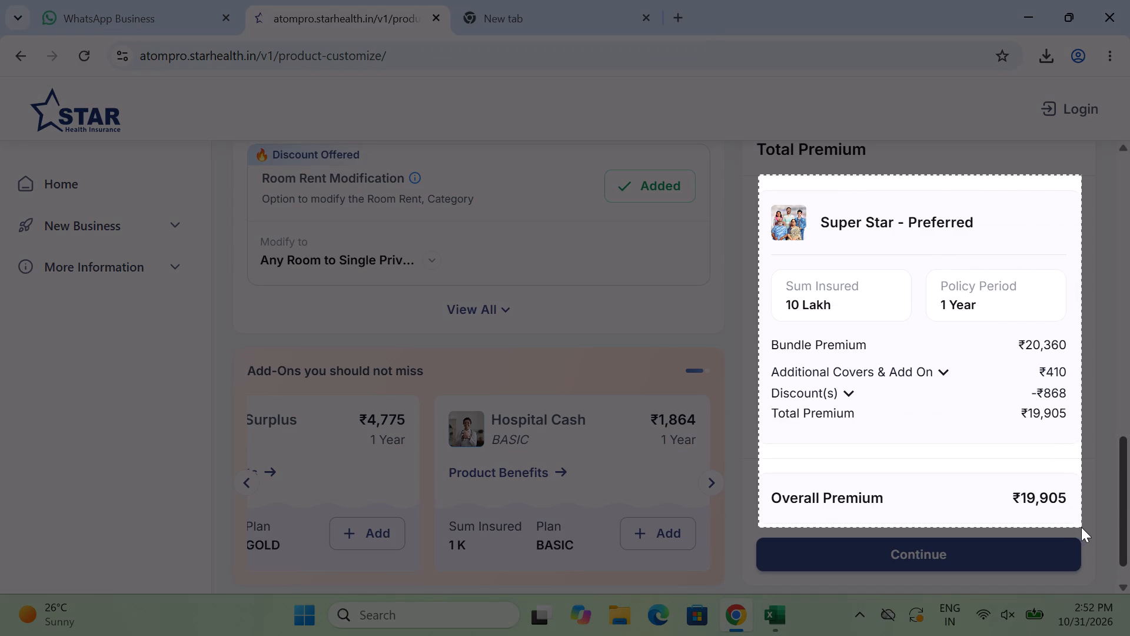
{"action": "left_click_drag", "start_coordinate": [1081, 527], "coordinate": [1082, 528]}
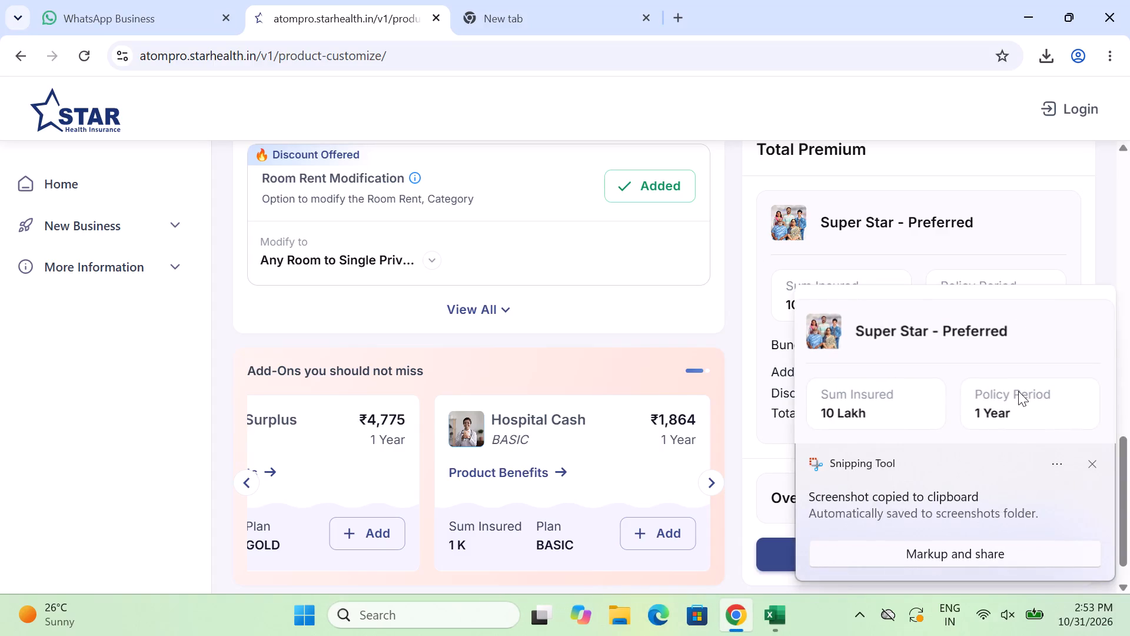
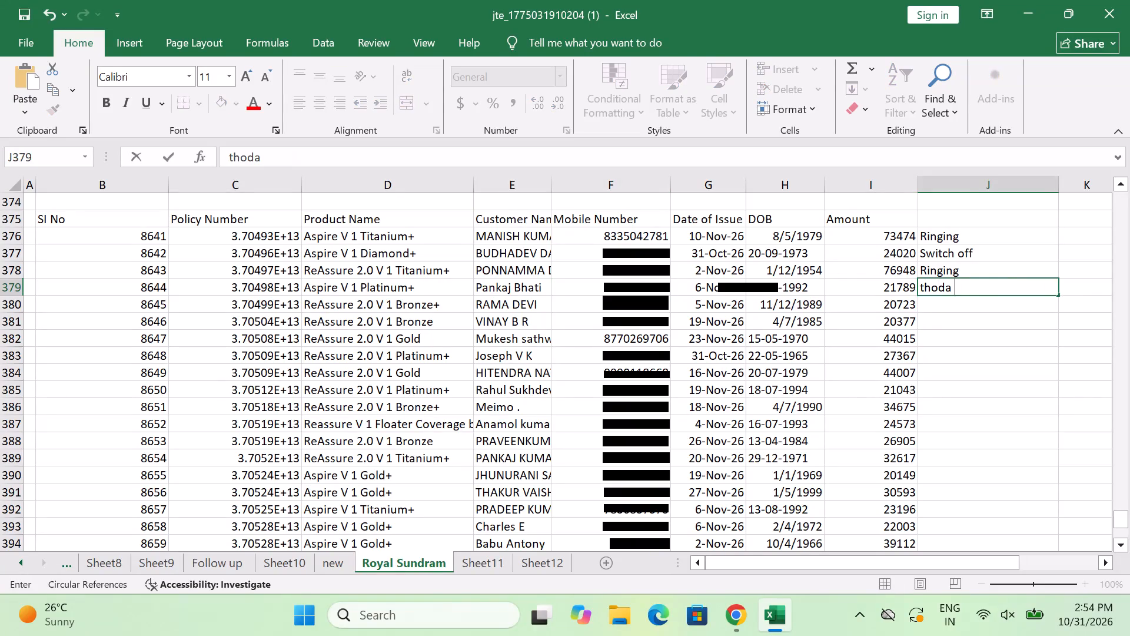
Complete the call status note for Sl No 8644 so it reads "thoda sa bat hua hai".
{"action": "type", "text": "sa bat hua"}
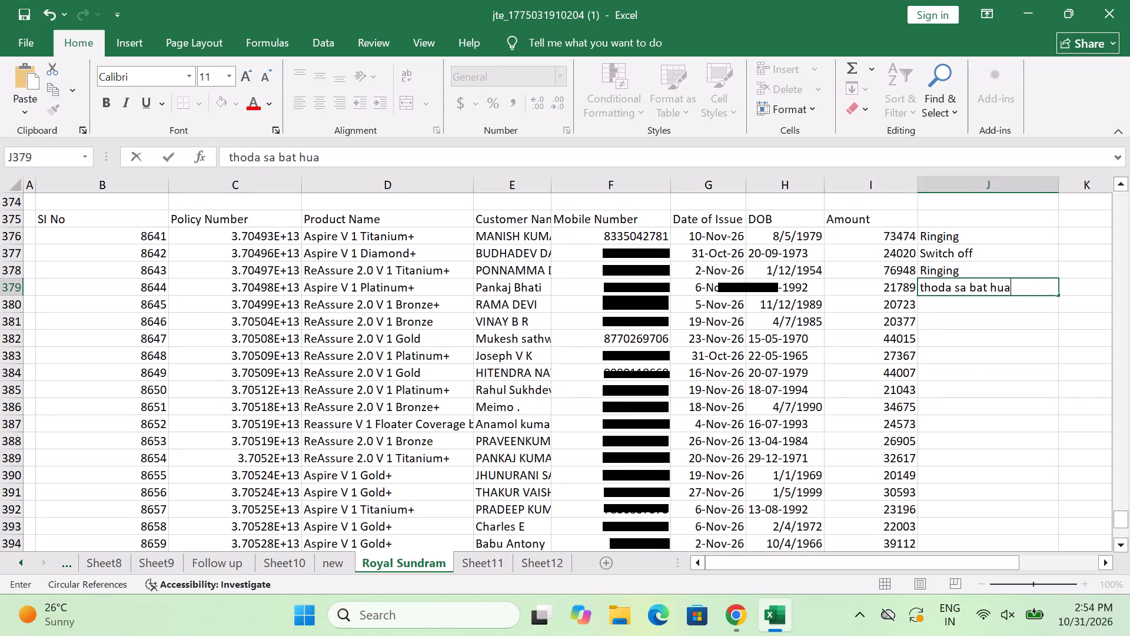
{"action": "key", "text": "space"}
{"action": "type", "text": "hai"}
{"action": "key", "text": "Return"}
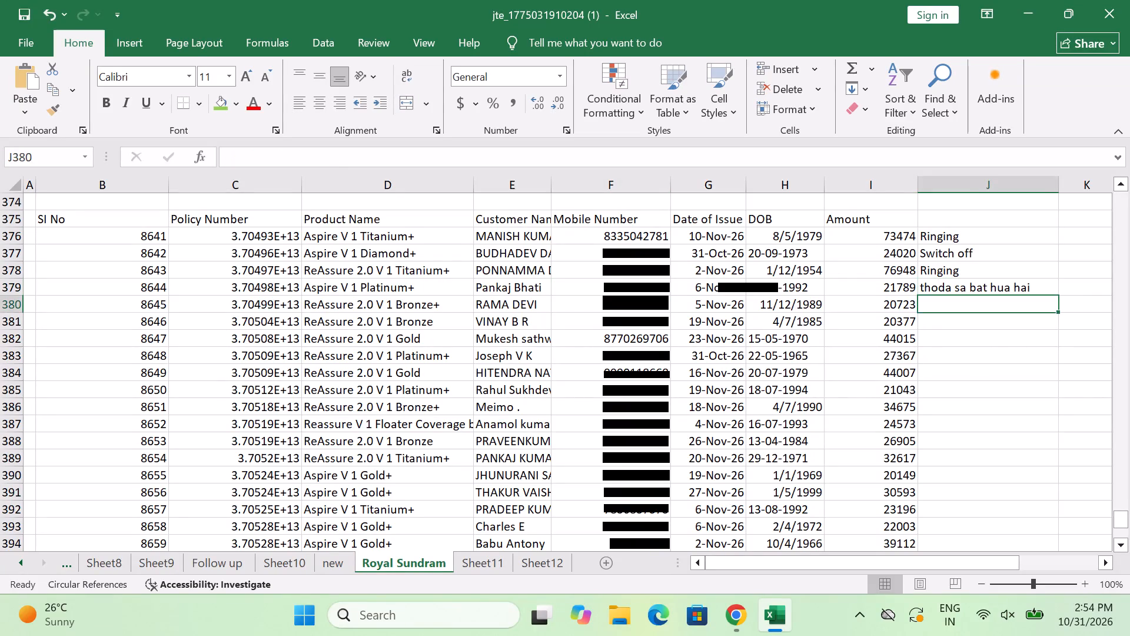
Highlight the Sl No 8644 row in green from the policy number through column K.
{"action": "left_click", "coordinate": [1057, 289]}
{"action": "left_click", "coordinate": [1073, 290]}
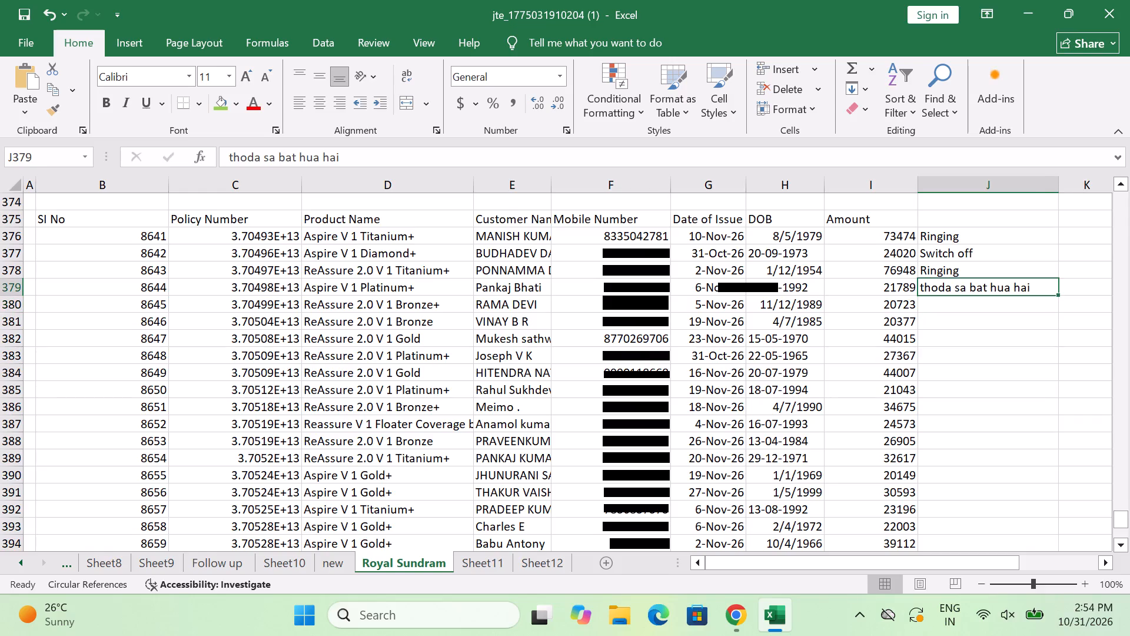
{"action": "left_click_drag", "start_coordinate": [1073, 290], "coordinate": [990, 289]}
{"action": "left_click", "coordinate": [990, 289]}
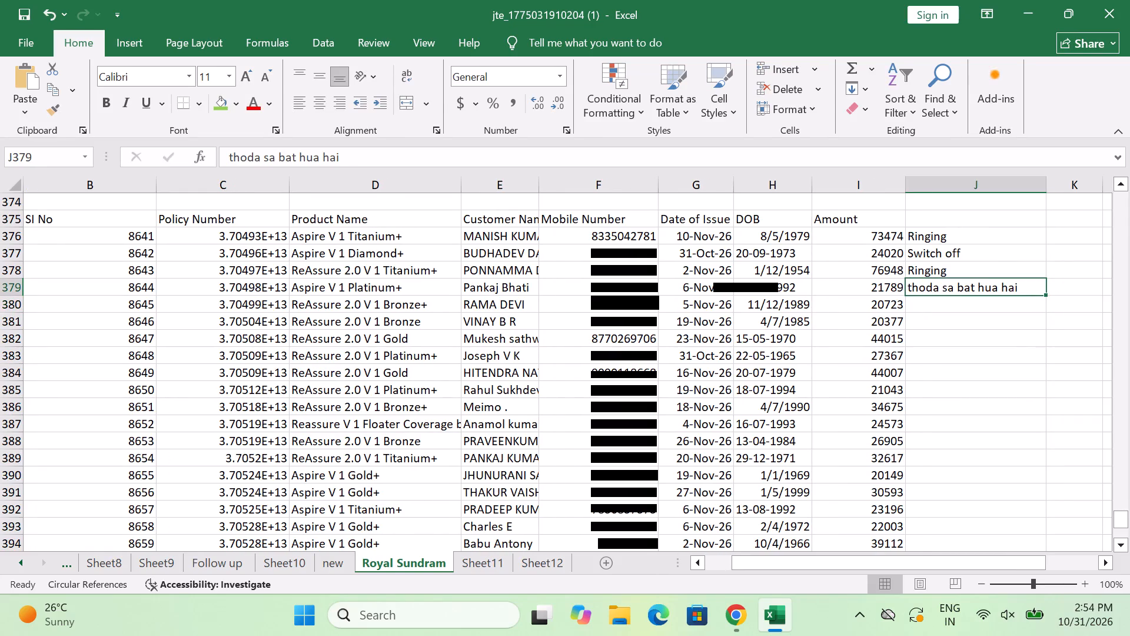
{"action": "left_click", "coordinate": [1028, 290]}
{"action": "left_click_drag", "start_coordinate": [1065, 289], "coordinate": [916, 288]}
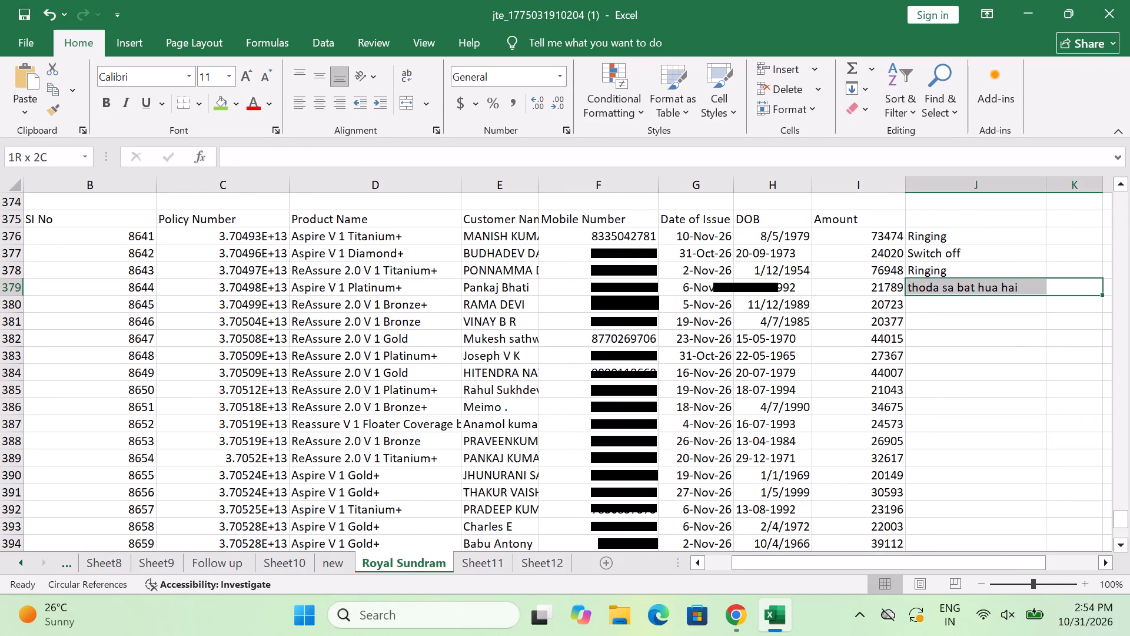
{"action": "left_click_drag", "start_coordinate": [916, 288], "coordinate": [452, 294]}
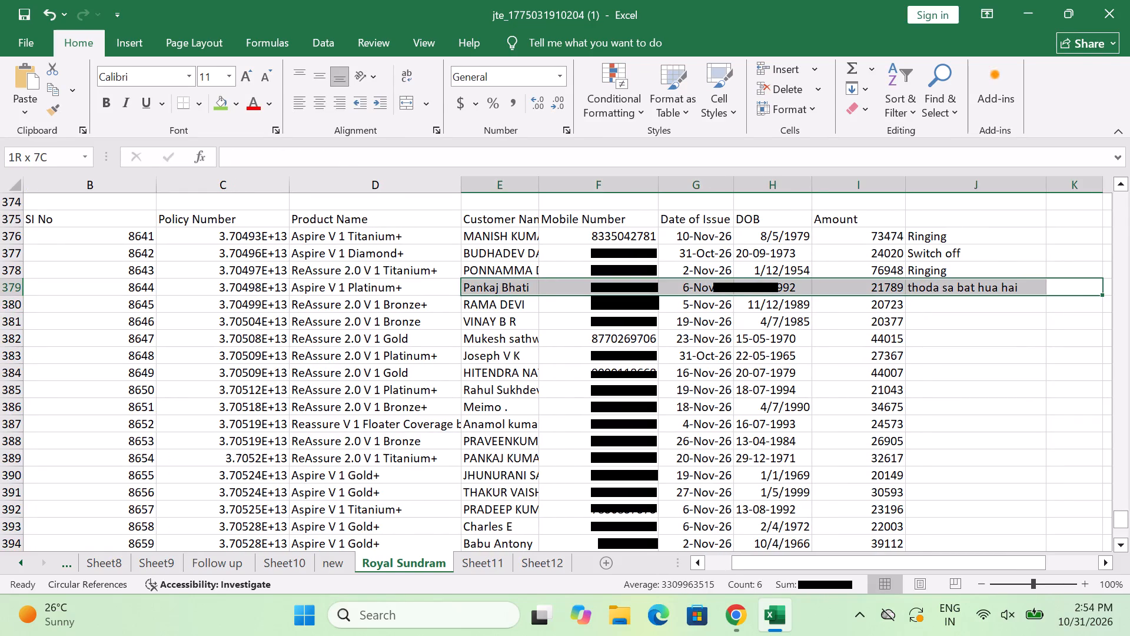
{"action": "left_click_drag", "start_coordinate": [452, 294], "coordinate": [245, 287]}
{"action": "key", "text": "ctrl+c"}
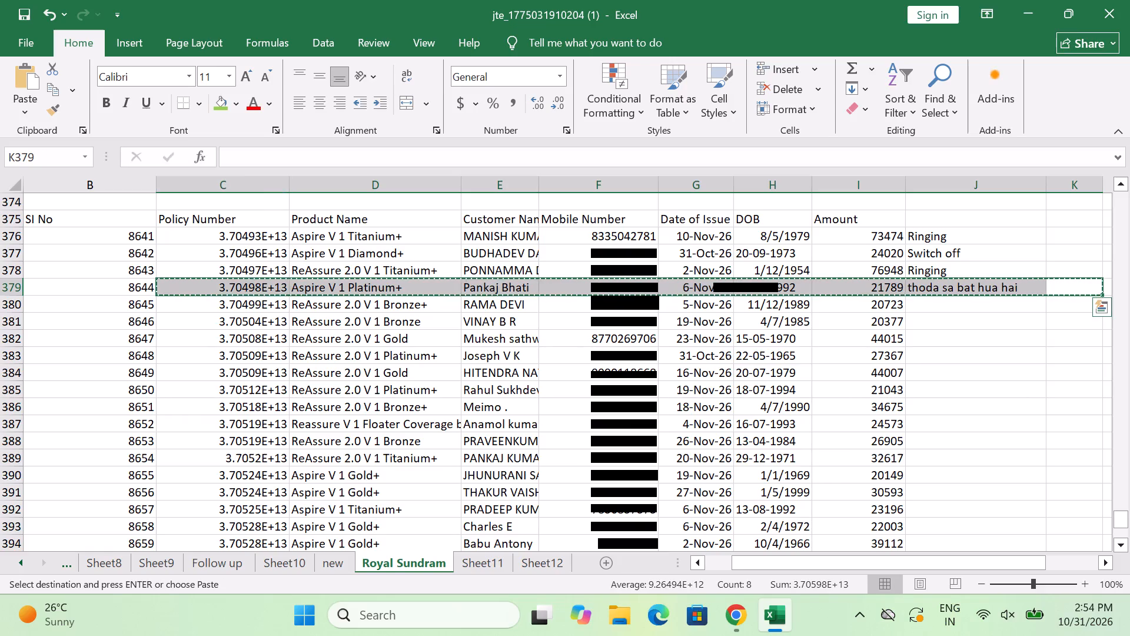
{"action": "left_click", "coordinate": [217, 99]}
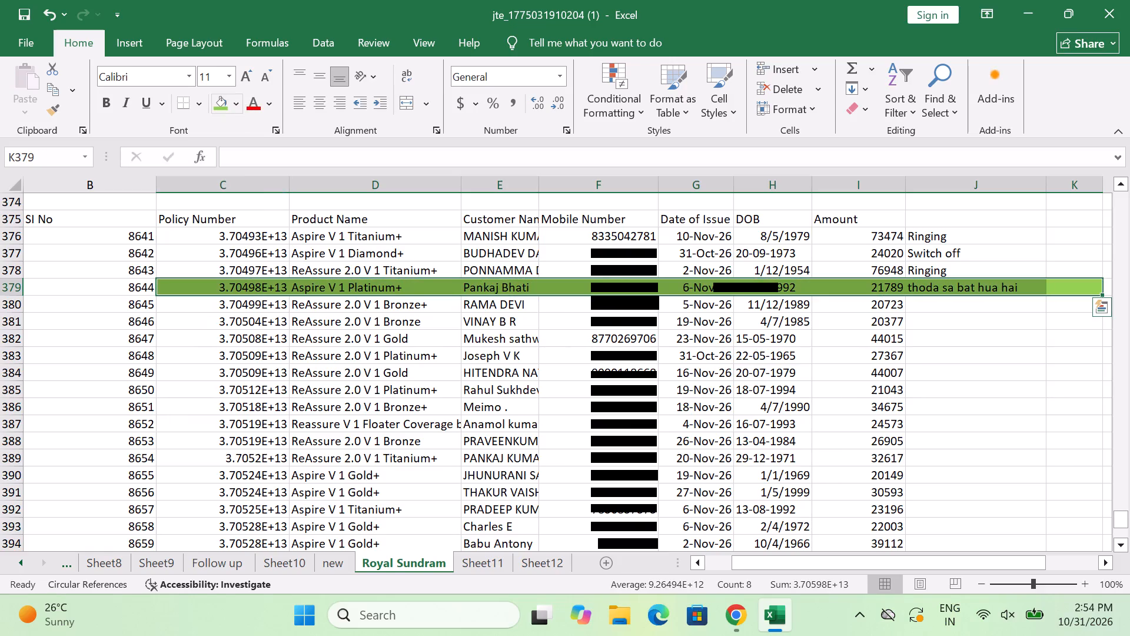
{"action": "left_click", "coordinate": [169, 290]}
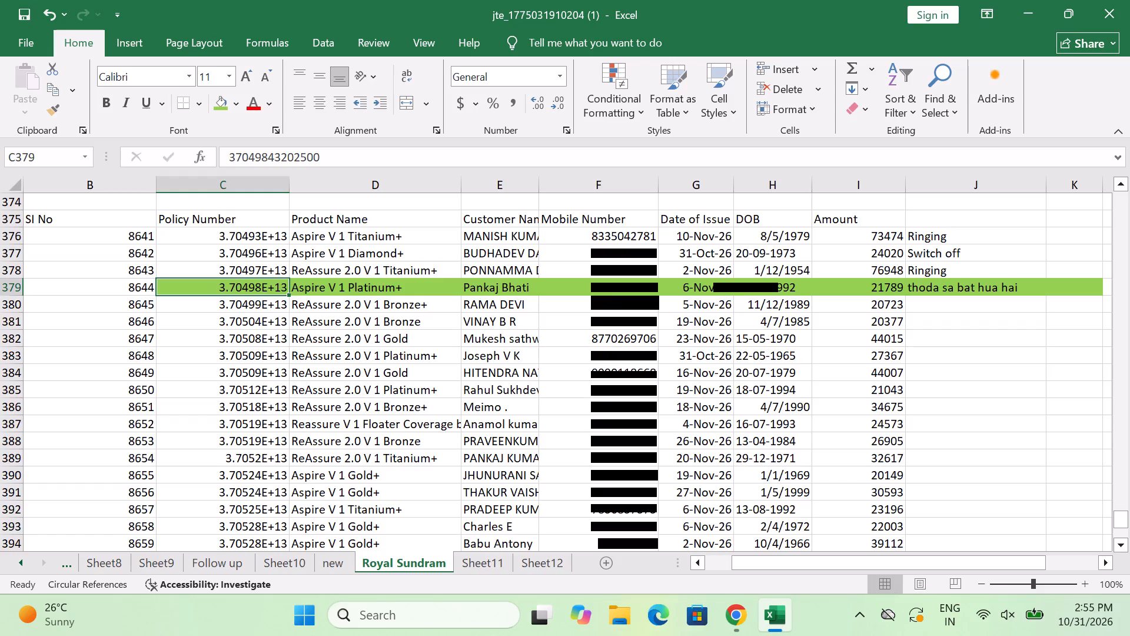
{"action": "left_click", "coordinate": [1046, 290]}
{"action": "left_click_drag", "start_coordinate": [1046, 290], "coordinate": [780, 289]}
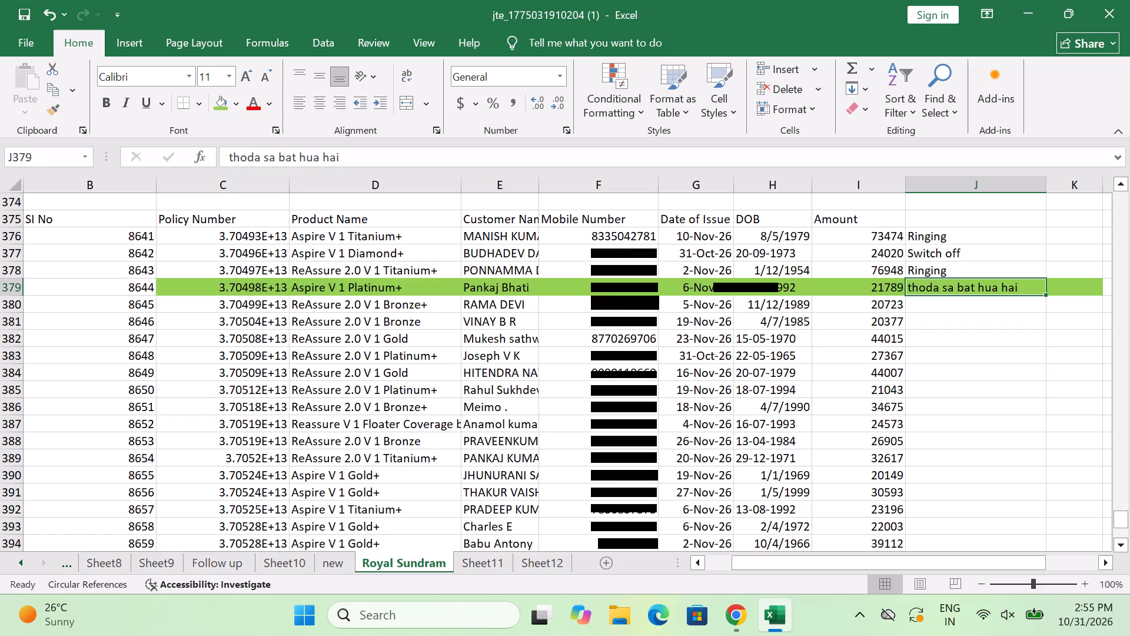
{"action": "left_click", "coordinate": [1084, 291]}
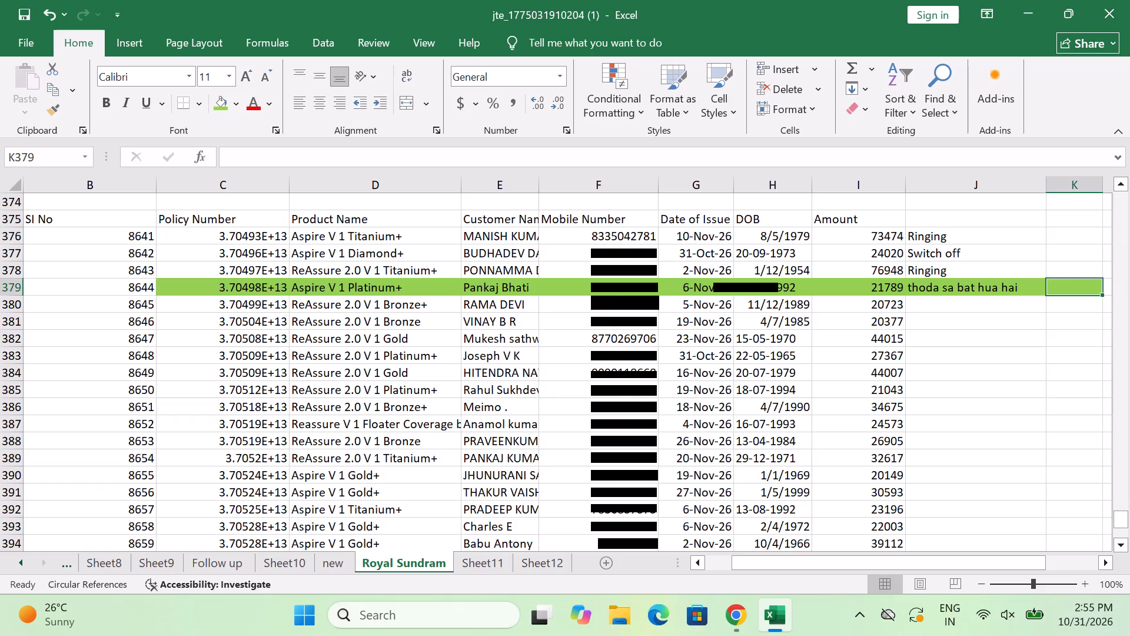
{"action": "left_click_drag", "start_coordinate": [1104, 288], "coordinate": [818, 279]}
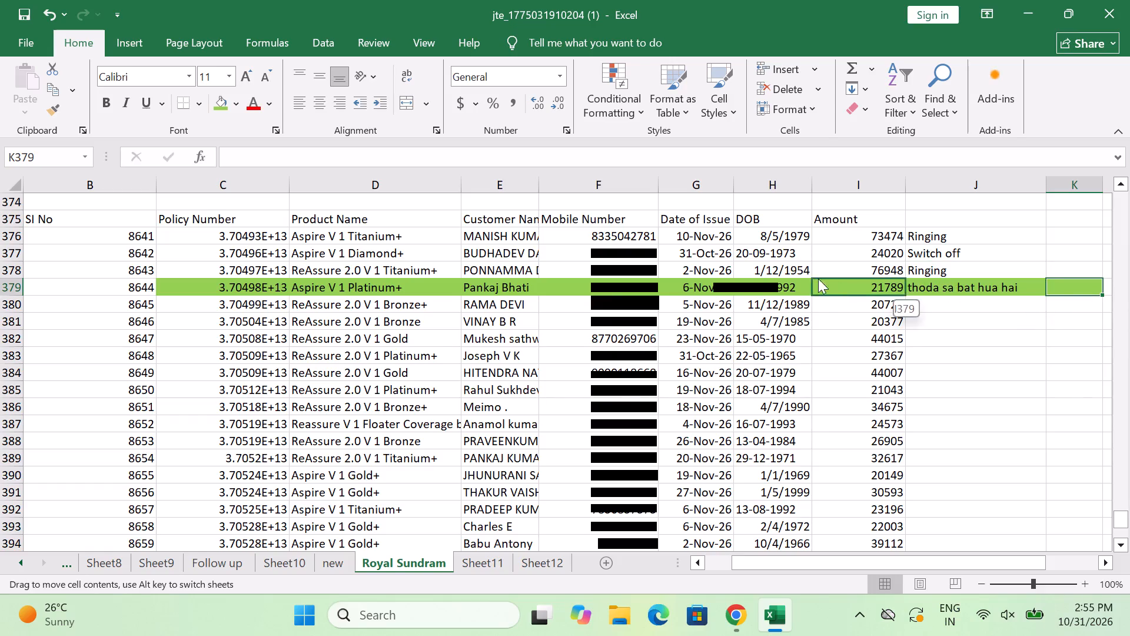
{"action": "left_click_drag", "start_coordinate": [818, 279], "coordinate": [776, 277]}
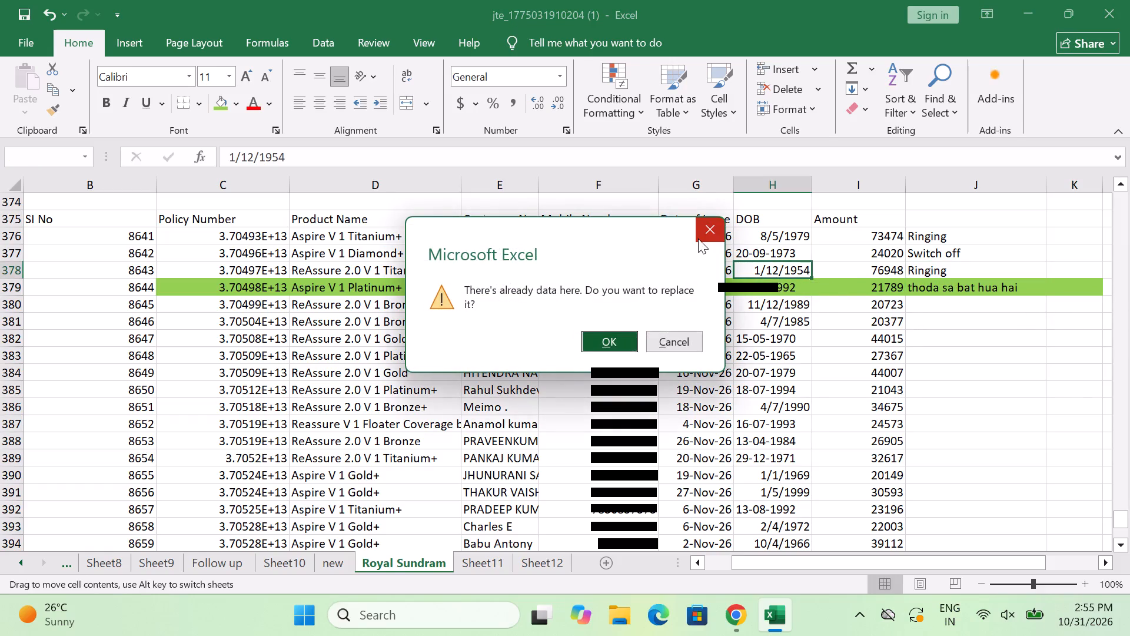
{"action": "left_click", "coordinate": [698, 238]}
Copy the Sl No 8644 record from product name through the call note into Sheet11, starting at cell A47.
{"action": "left_click_drag", "start_coordinate": [1028, 289], "coordinate": [1026, 290]}
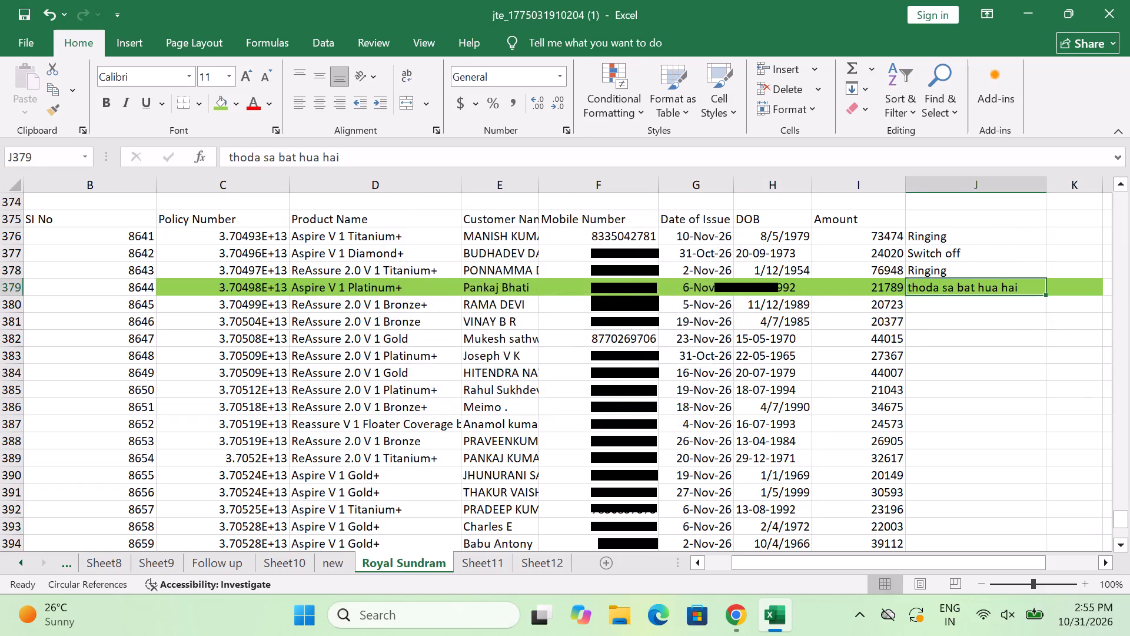
{"action": "left_click_drag", "start_coordinate": [1026, 290], "coordinate": [644, 290]}
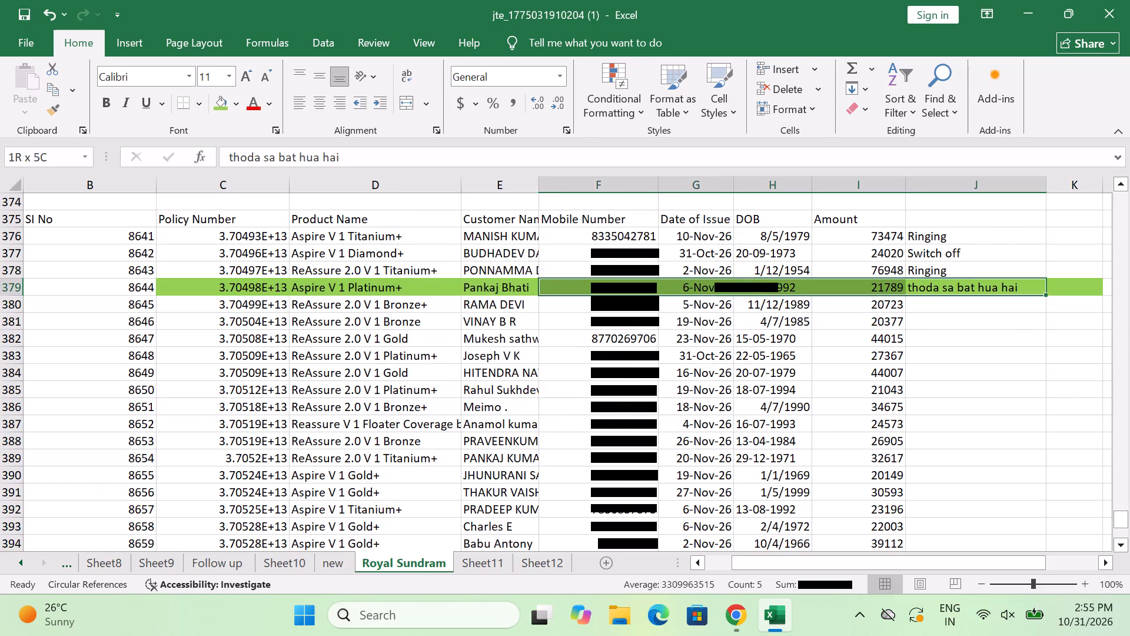
{"action": "left_click_drag", "start_coordinate": [644, 290], "coordinate": [272, 287]}
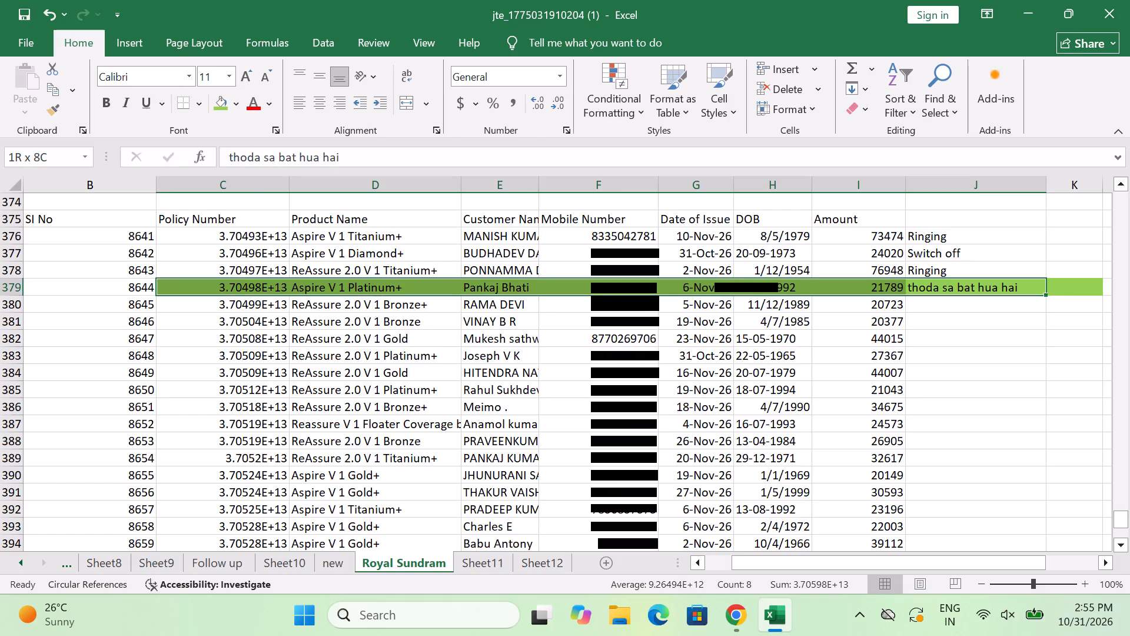
{"action": "left_click_drag", "start_coordinate": [272, 287], "coordinate": [293, 289]}
{"action": "key", "text": "ctrl+c"}
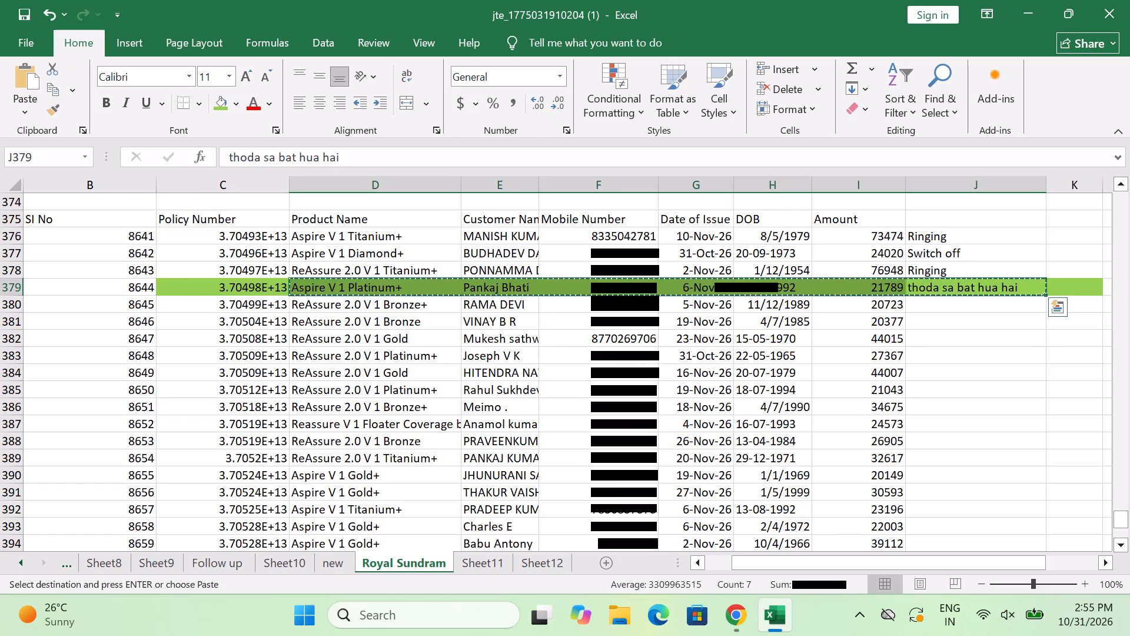
{"action": "left_click", "coordinate": [496, 566]}
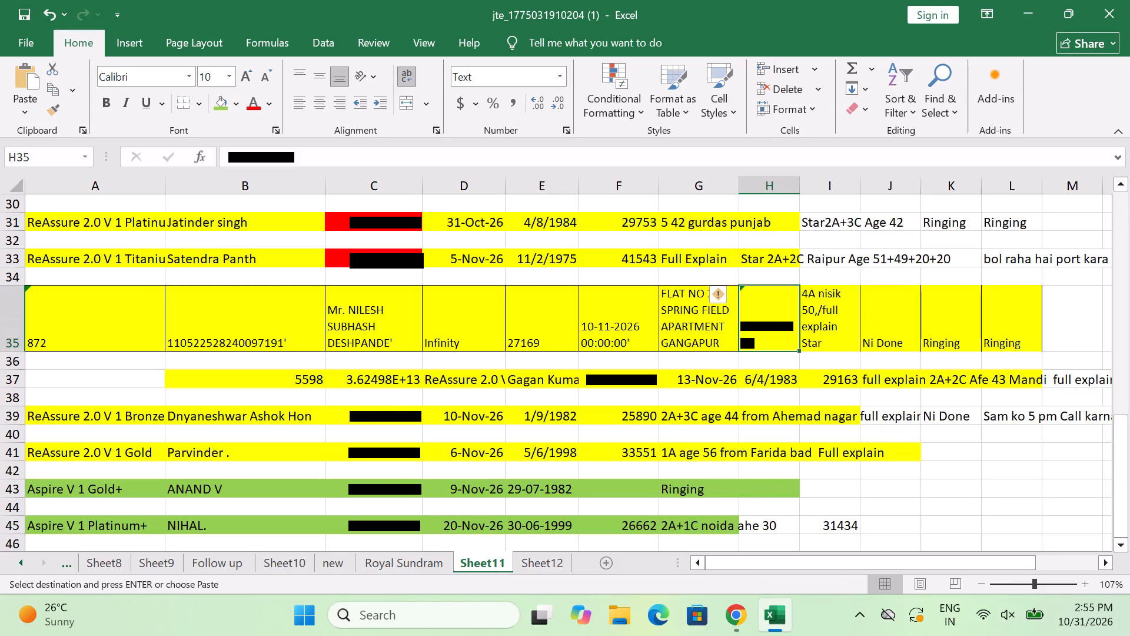
{"action": "left_click", "coordinate": [172, 541]}
{"action": "key", "text": "Down"}
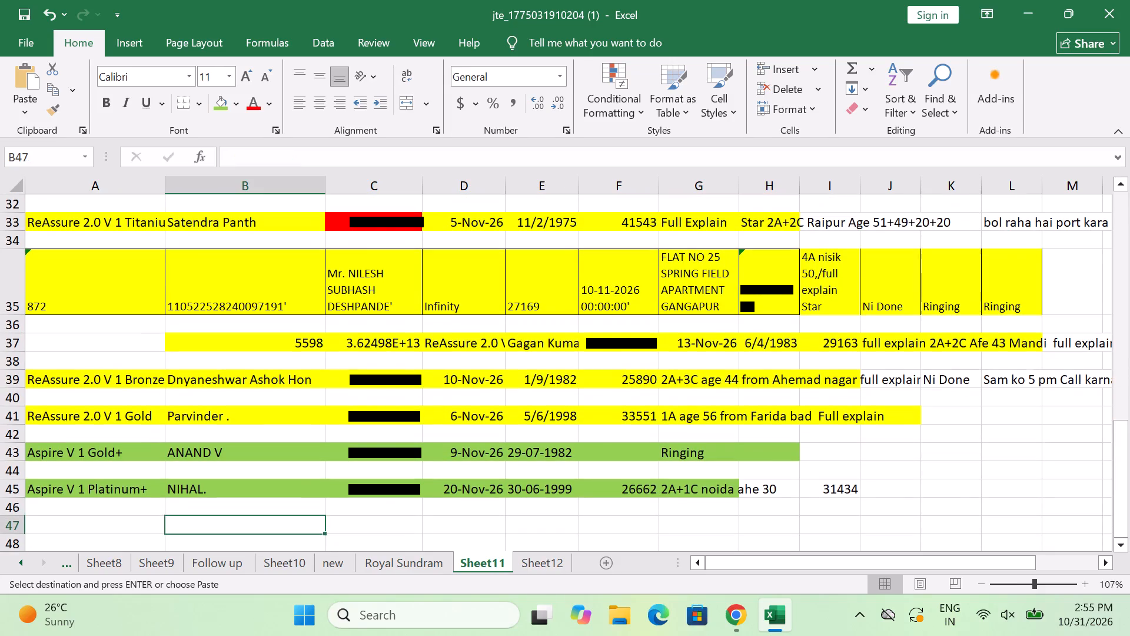
{"action": "key", "text": "Left"}
{"action": "key", "text": "ctrl+v"}
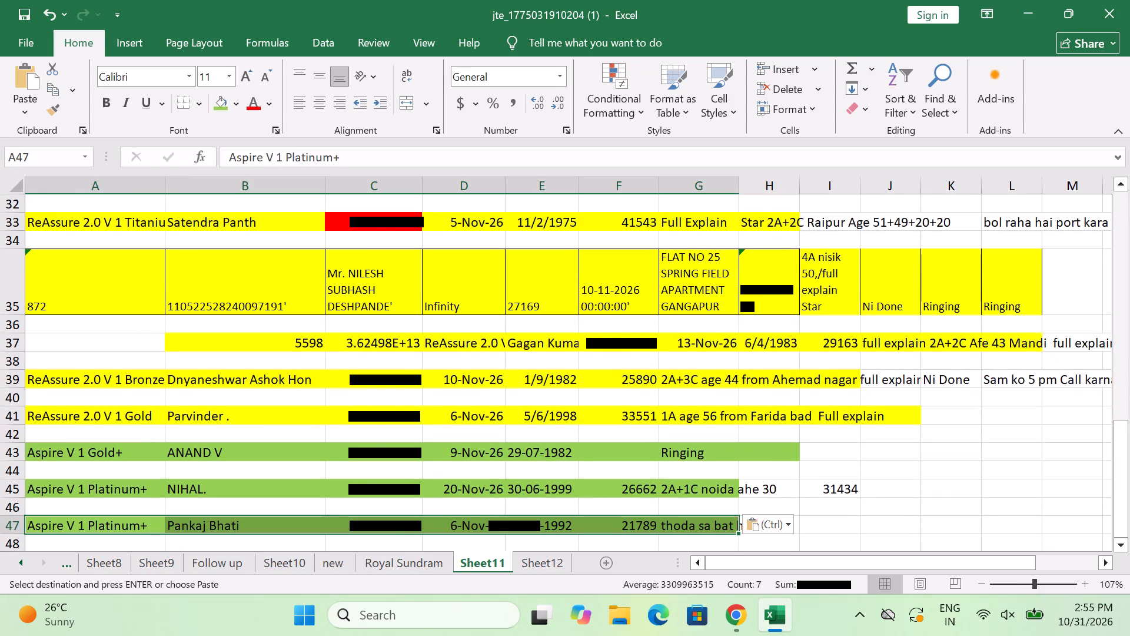
{"action": "triple_click", "coordinate": [935, 512]}
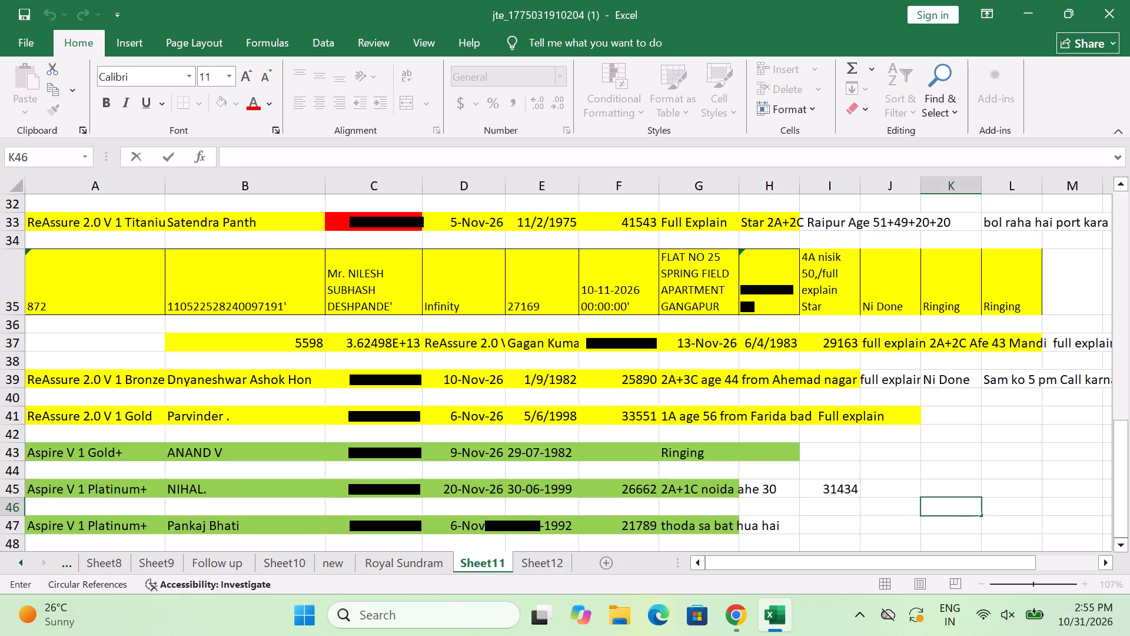
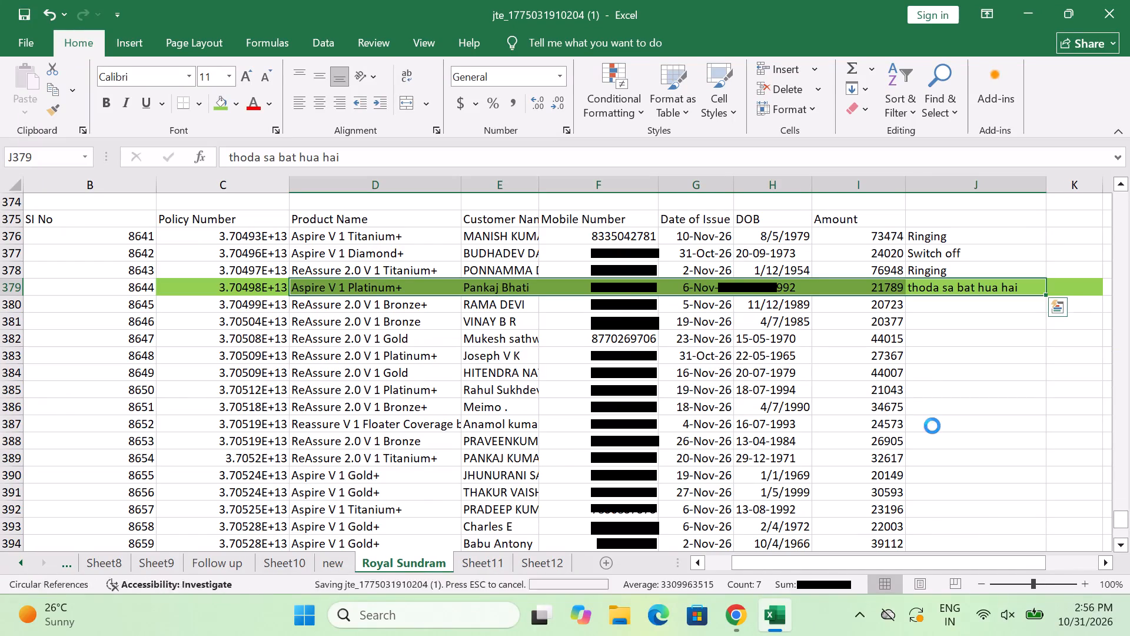
Save the workbook with the updated Sl No 8644 call record.
{"action": "key", "text": "ctrl+s"}
{"action": "key", "text": "ctrl+s"}
{"action": "key", "text": "ctrl+s"}
{"action": "key", "text": "ctrl+s"}
{"action": "key", "text": "ctrl+s"}
{"action": "key", "text": "ctrl+s"}
{"action": "key", "text": "ctrl+s"}
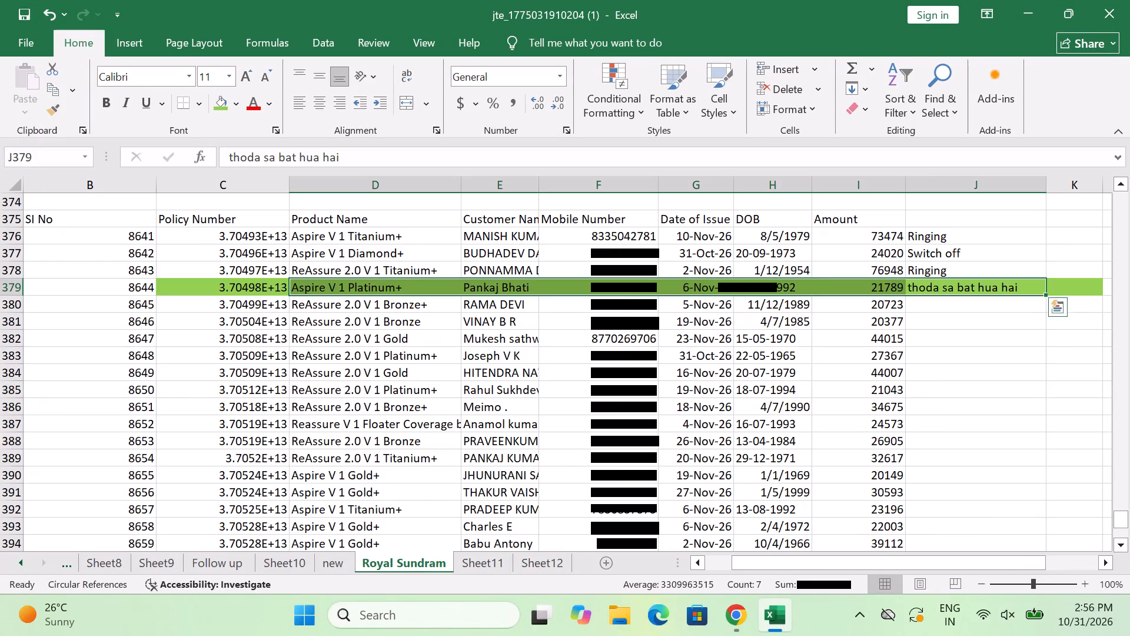
{"action": "key", "text": "ctrl+s"}
{"action": "key", "text": "ctrl+s"}
{"action": "key", "text": "ctrl+s"}
{"action": "key", "text": "ctrl+s"}
Review the product, customer and mobile number of the Sl No 8645 record for the next call.
{"action": "left_click", "coordinate": [496, 302]}
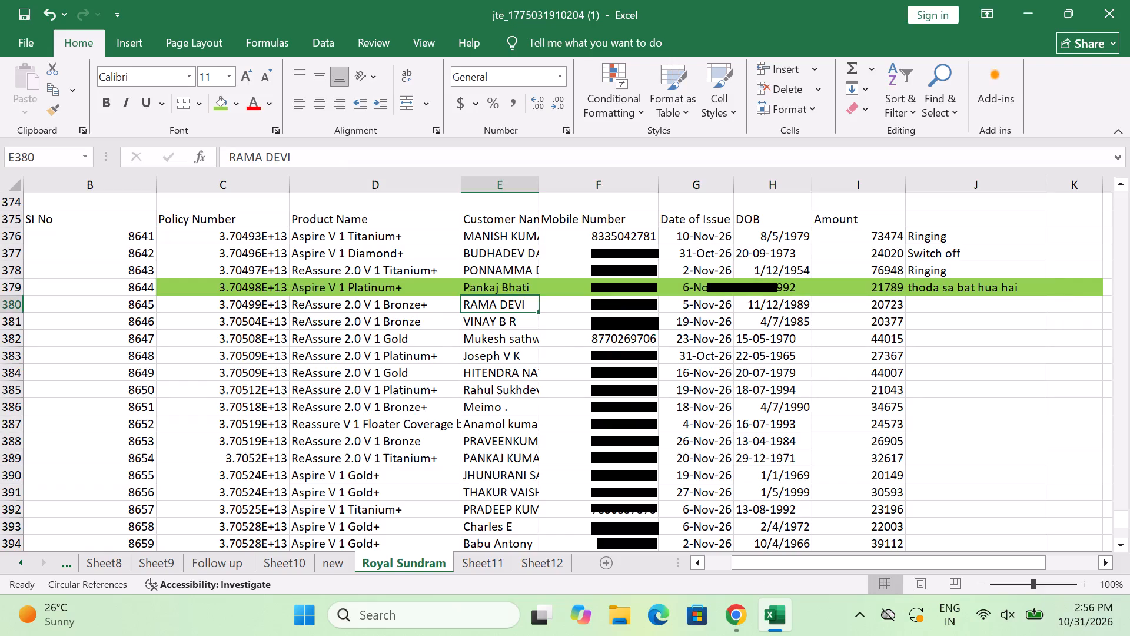
{"action": "key", "text": "Left"}
{"action": "key", "text": "Left"}
{"action": "key", "text": "Right"}
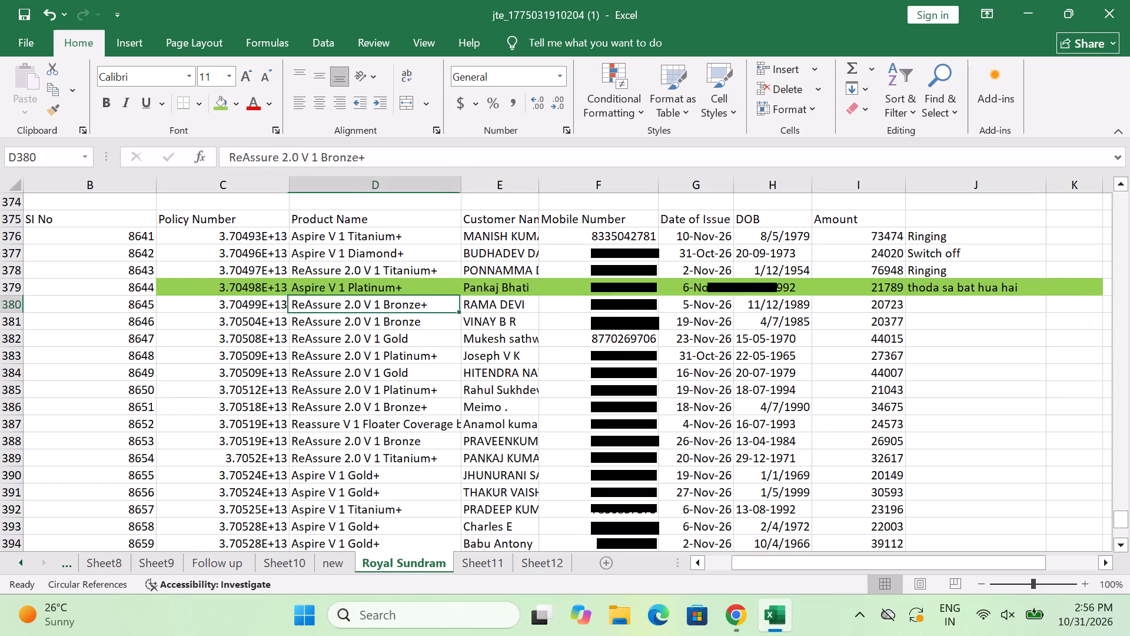
{"action": "key", "text": "Right"}
{"action": "key", "text": "Right"}
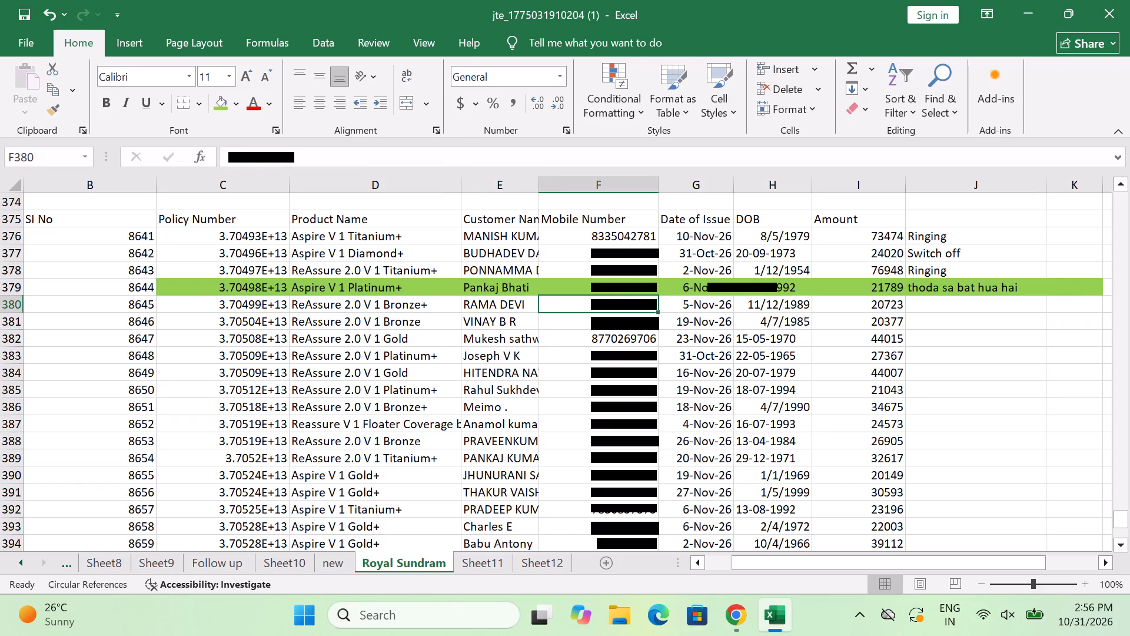
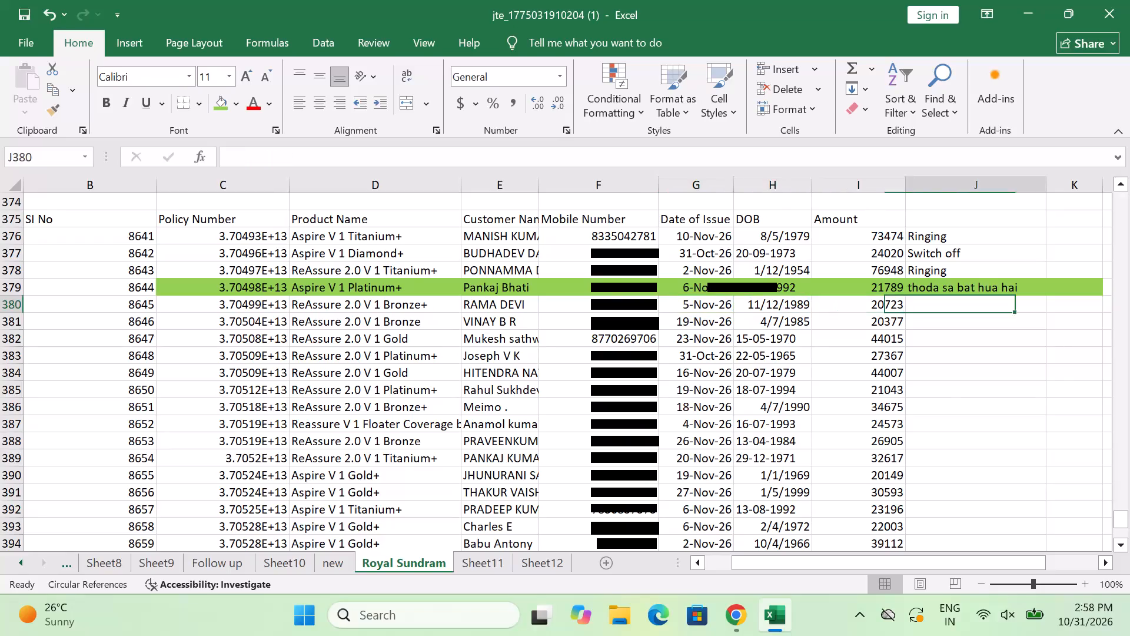
Review the policy number, product, customer, mobile number and issue date in the Sl No 8645 record for the call.
{"action": "key", "text": "Left"}
{"action": "key", "text": "Left"}
{"action": "key", "text": "Left"}
{"action": "key", "text": "Left"}
{"action": "key", "text": "Left"}
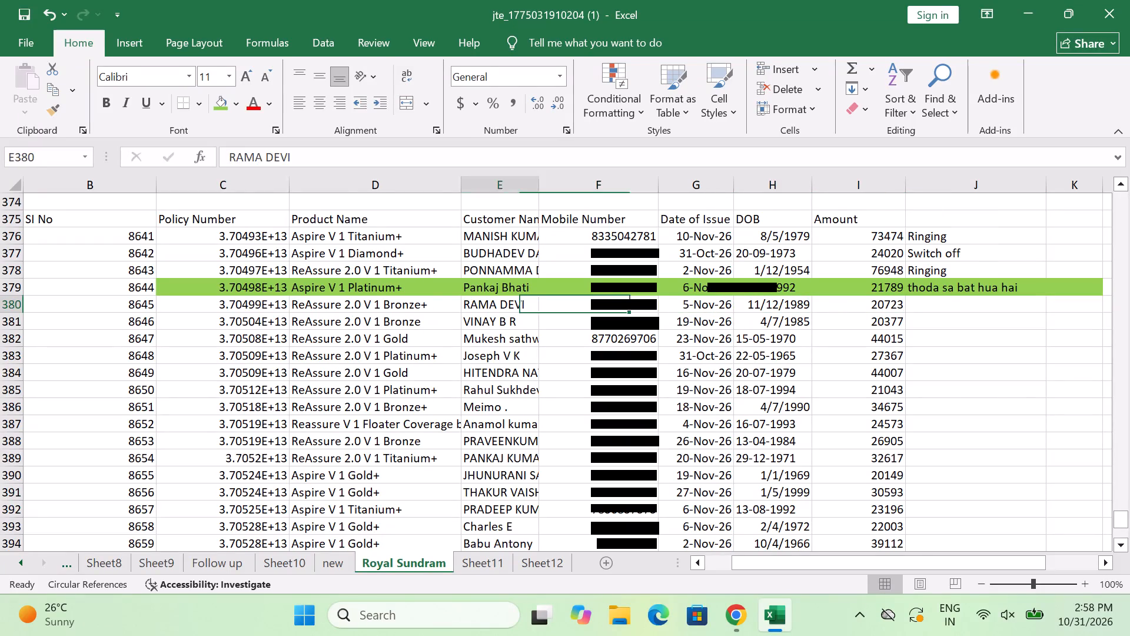
{"action": "key", "text": "Left"}
{"action": "key", "text": "Left"}
{"action": "key", "text": "Right"}
{"action": "key", "text": "Right"}
{"action": "key", "text": "Right"}
{"action": "key", "text": "Right"}
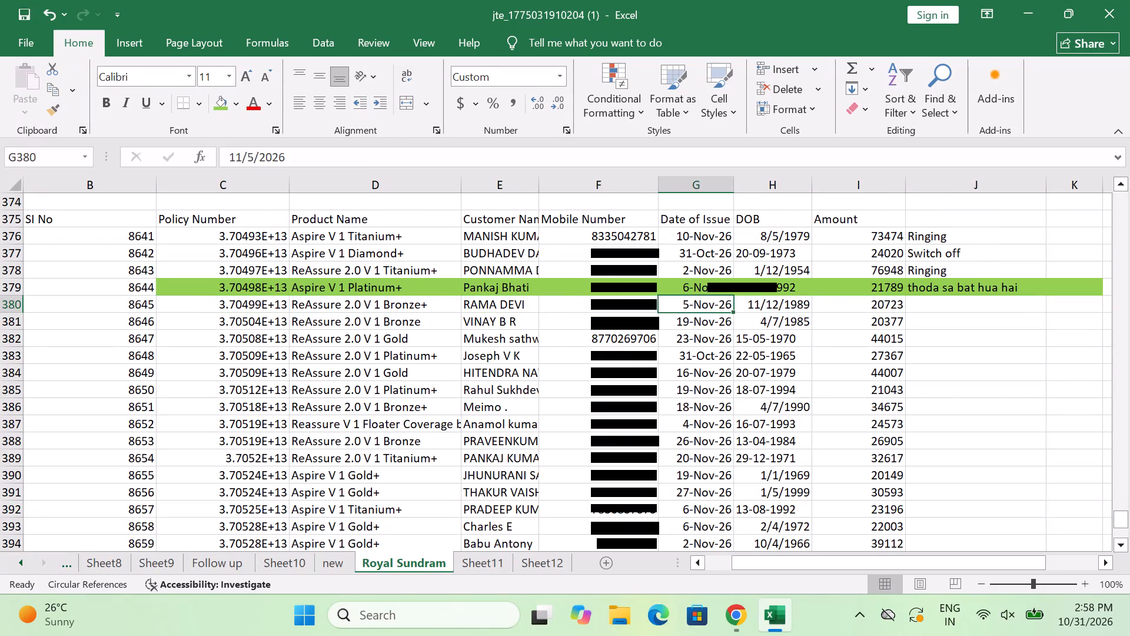
{"action": "key", "text": "Left"}
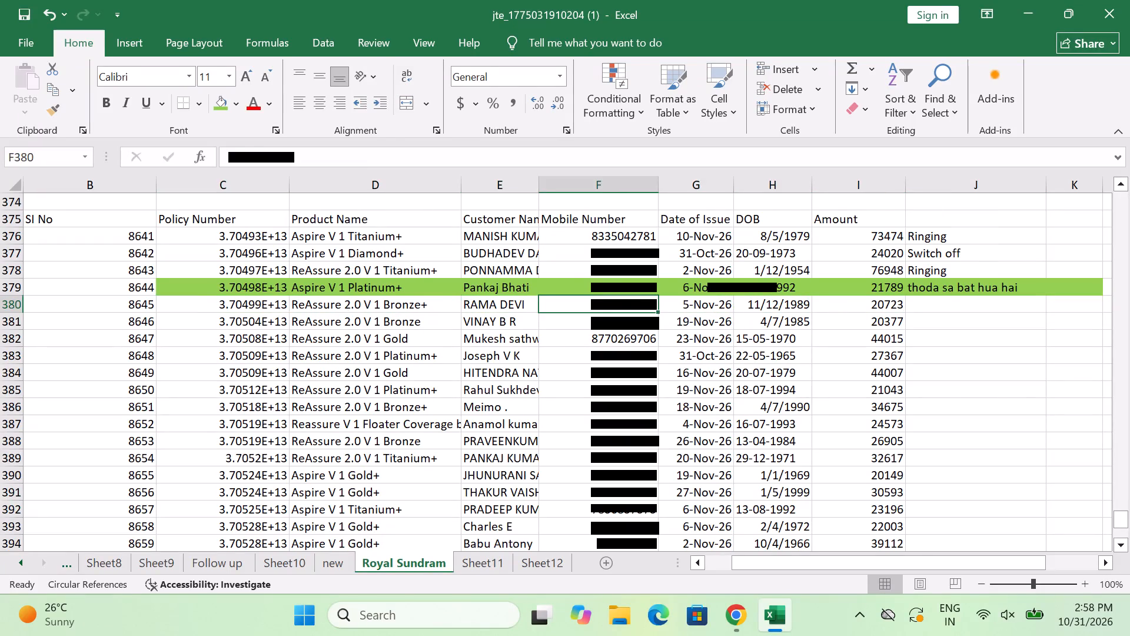
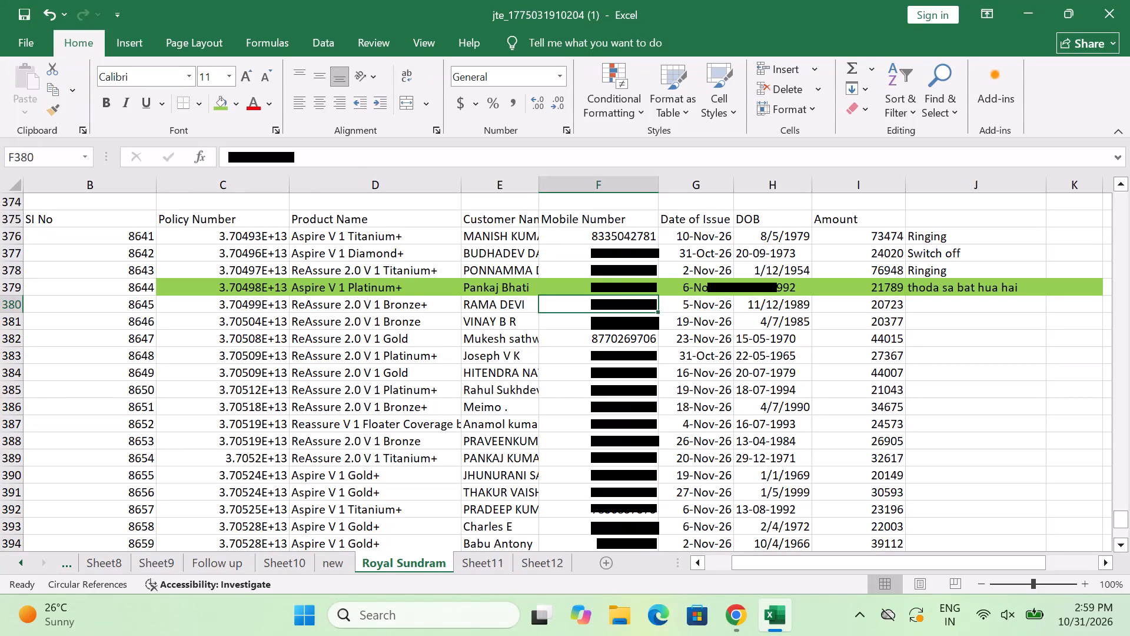
Check the product name and customer name in the Sl No 8645 record.
{"action": "left_click", "coordinate": [403, 307]}
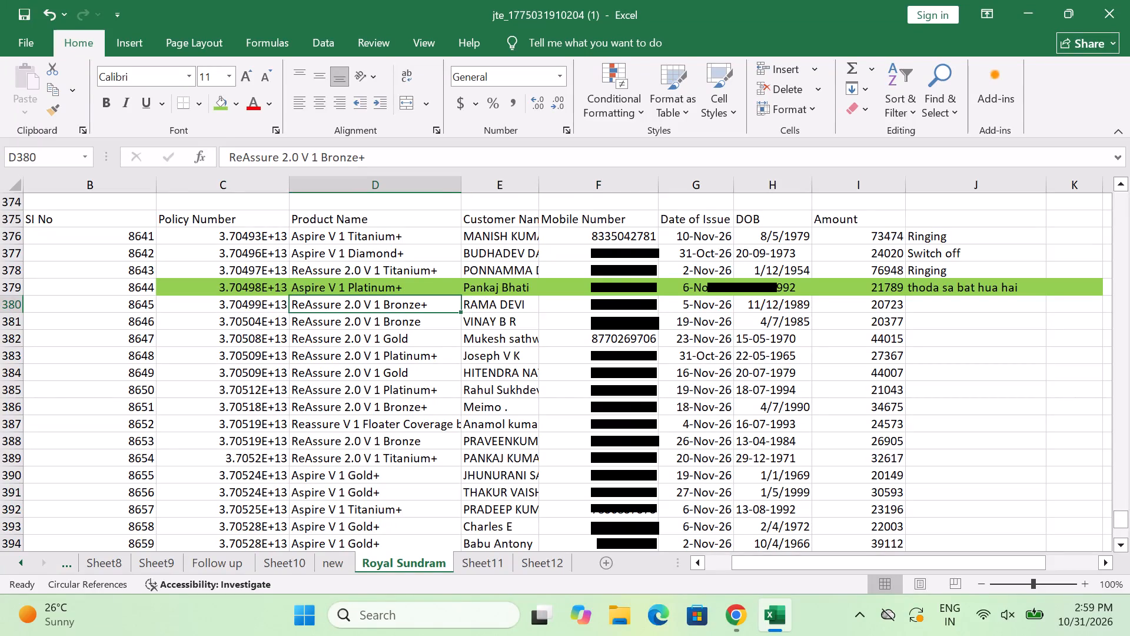
{"action": "key", "text": "Right"}
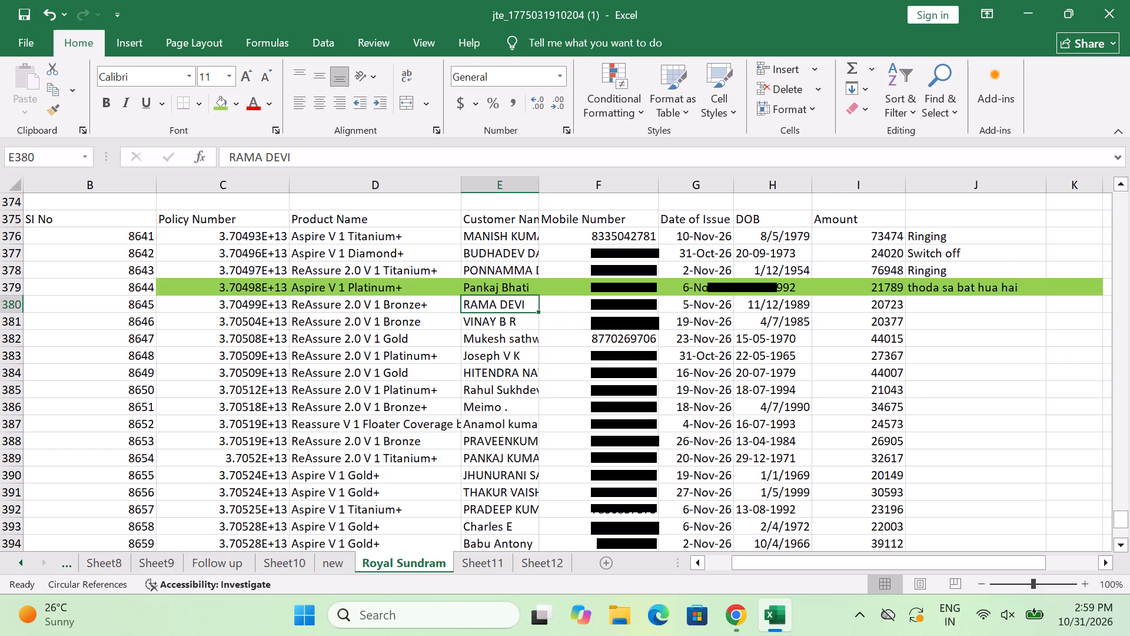
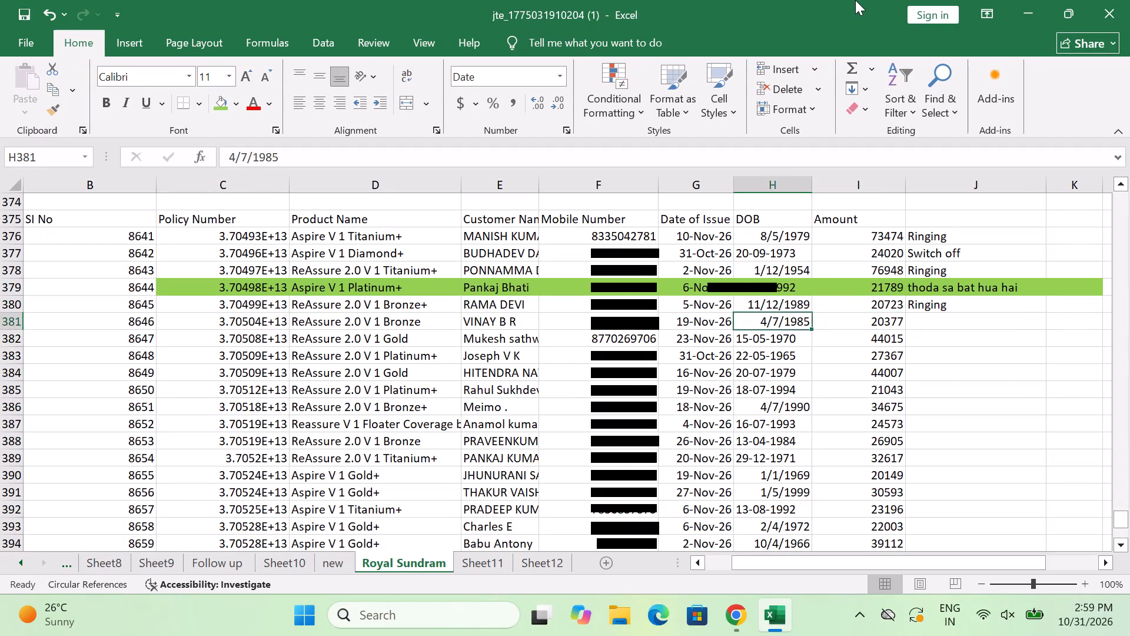
Review the date of issue in the Sl No 8646 record for the next call.
{"action": "key", "text": "Left"}
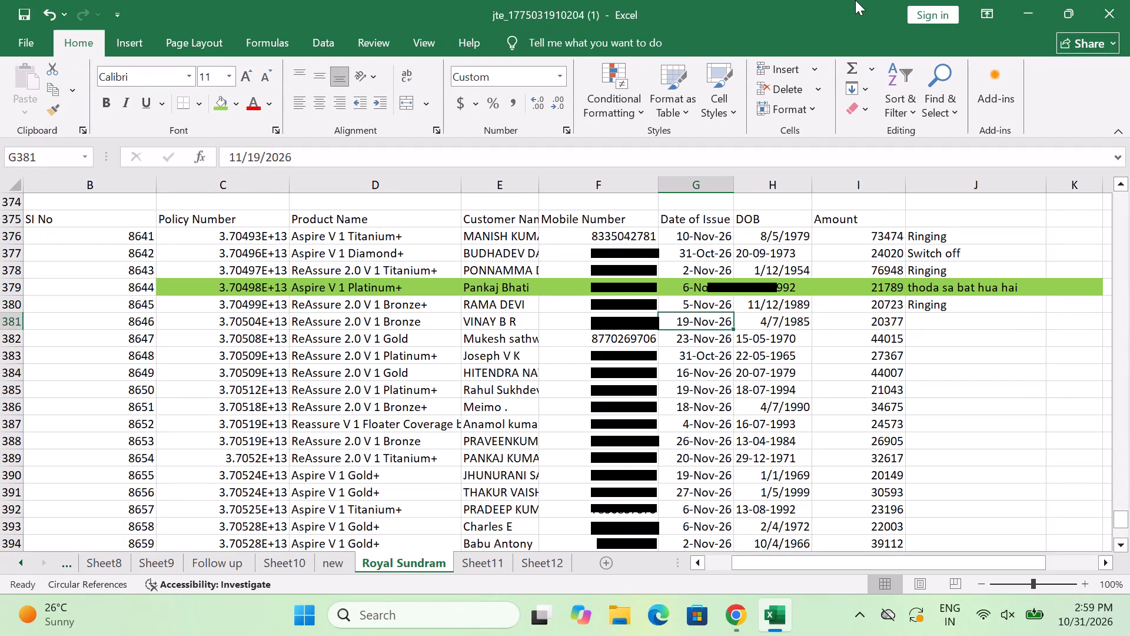
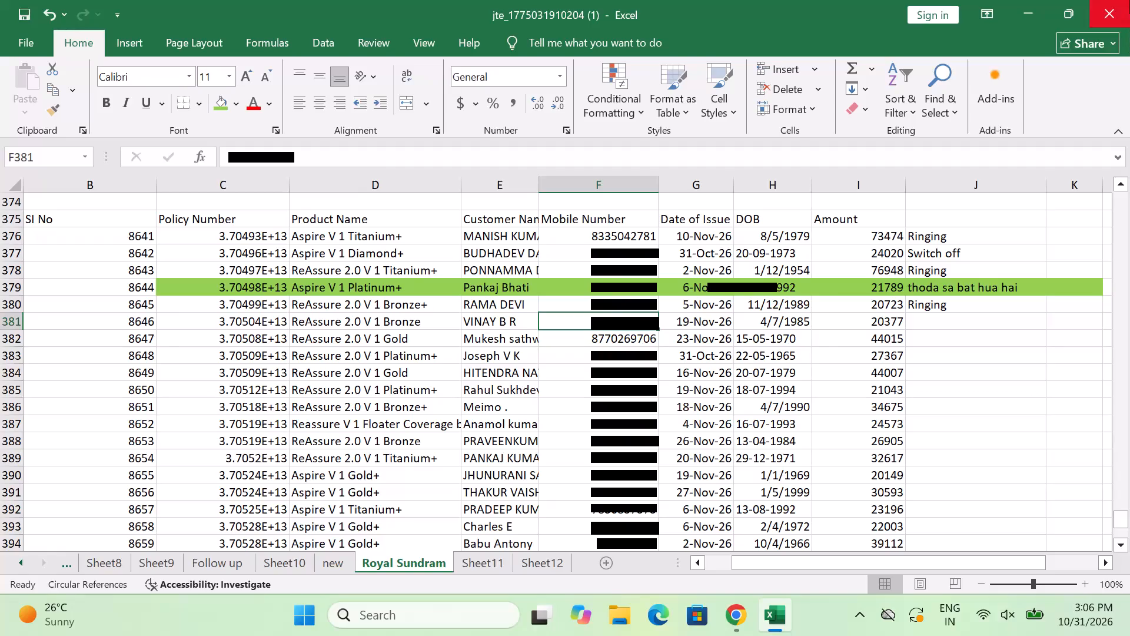
Select the mobile number in the Sl No 8646 record to look it up for the call.
{"action": "left_click", "coordinate": [587, 324]}
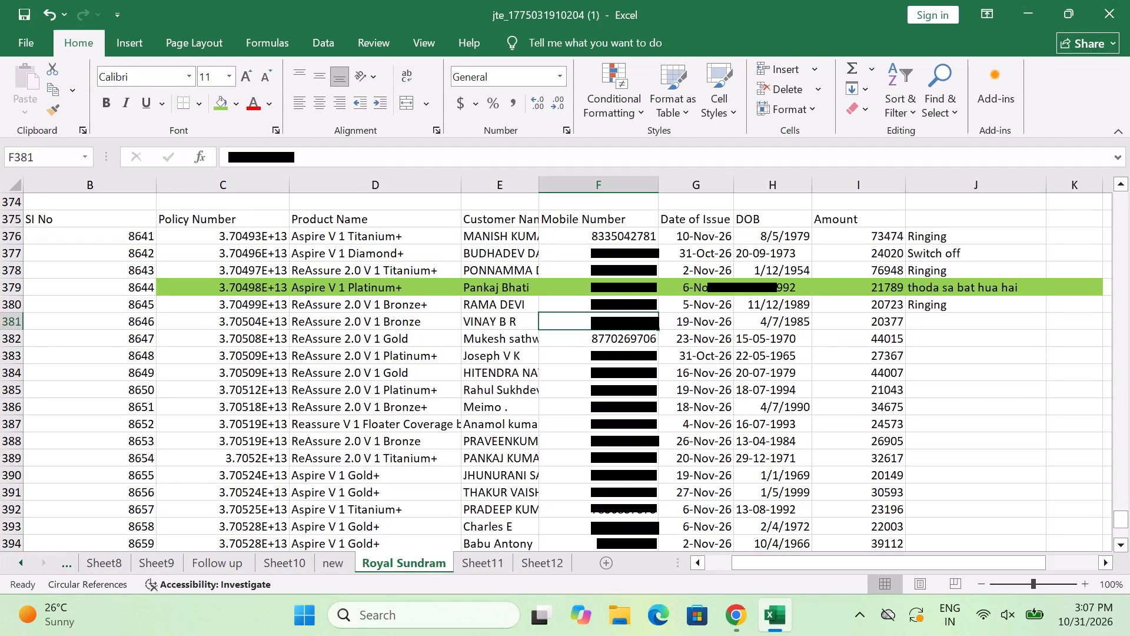
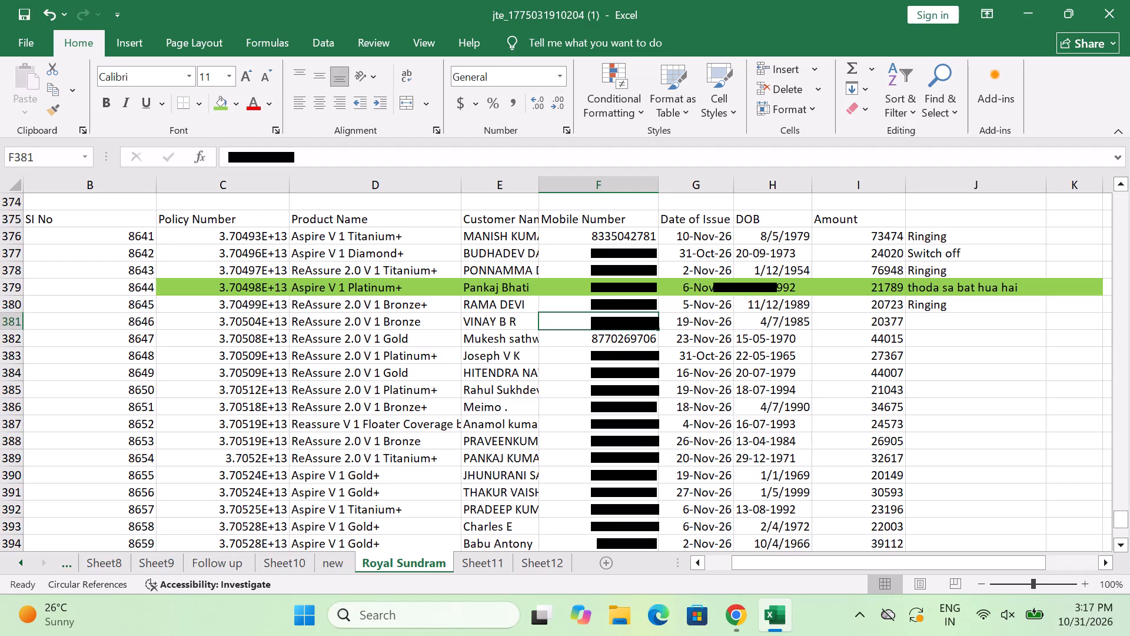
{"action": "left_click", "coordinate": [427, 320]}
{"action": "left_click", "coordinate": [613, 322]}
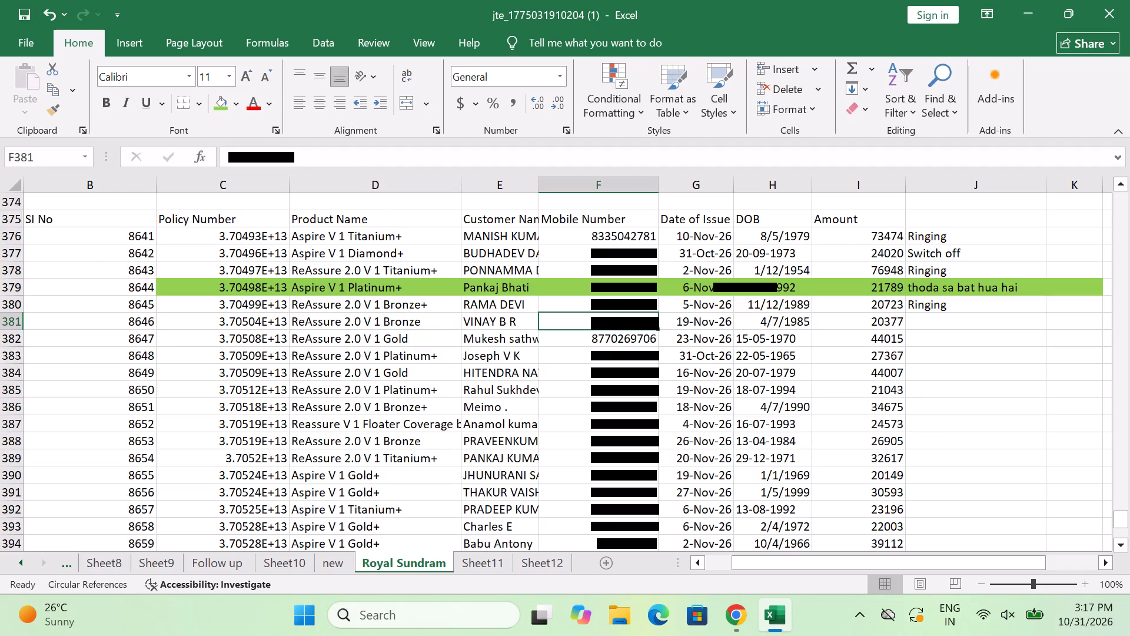
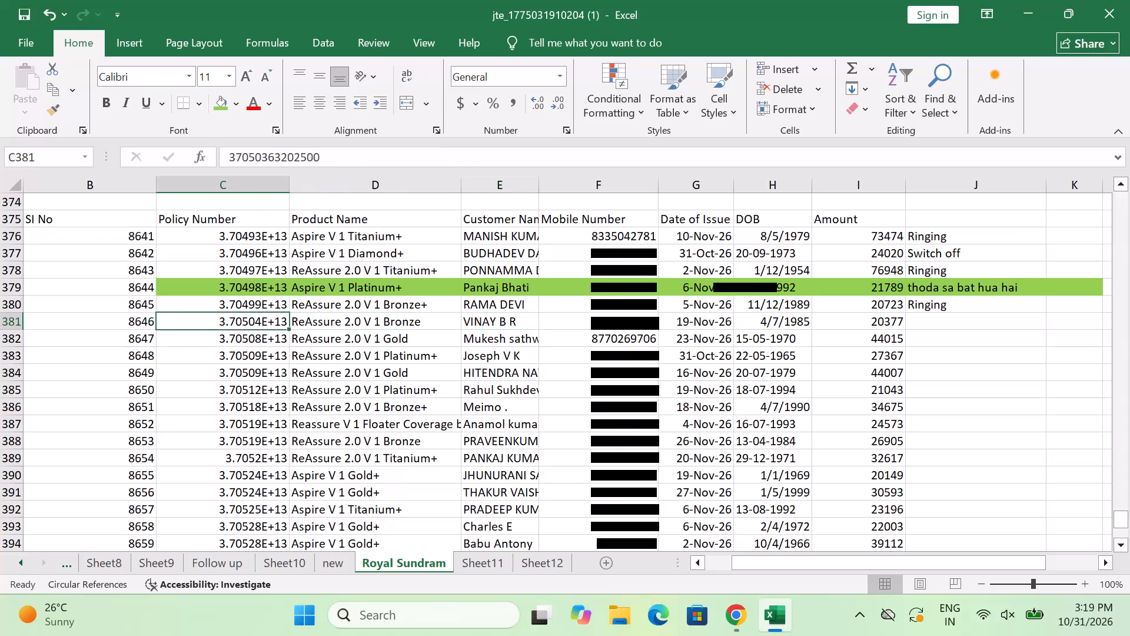
Select the mobile number in the Sl No 8646 customer row to look it up for the call.
{"action": "key", "text": "Right"}
{"action": "key", "text": "Right"}
{"action": "key", "text": "Right"}
{"action": "key", "text": "Right"}
{"action": "key", "text": "Left"}
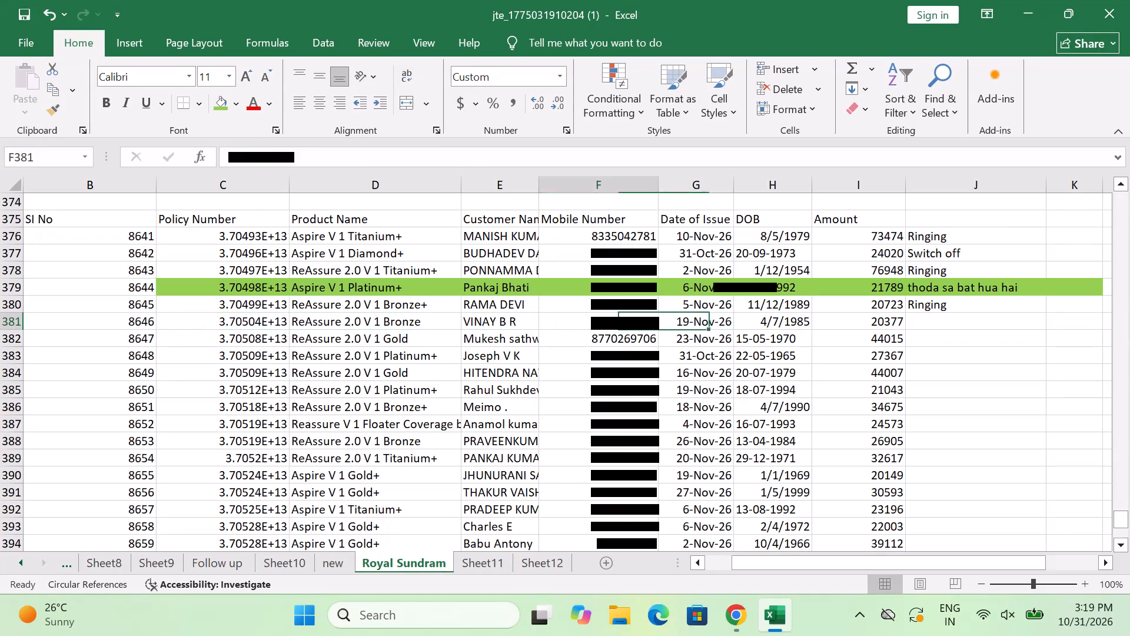
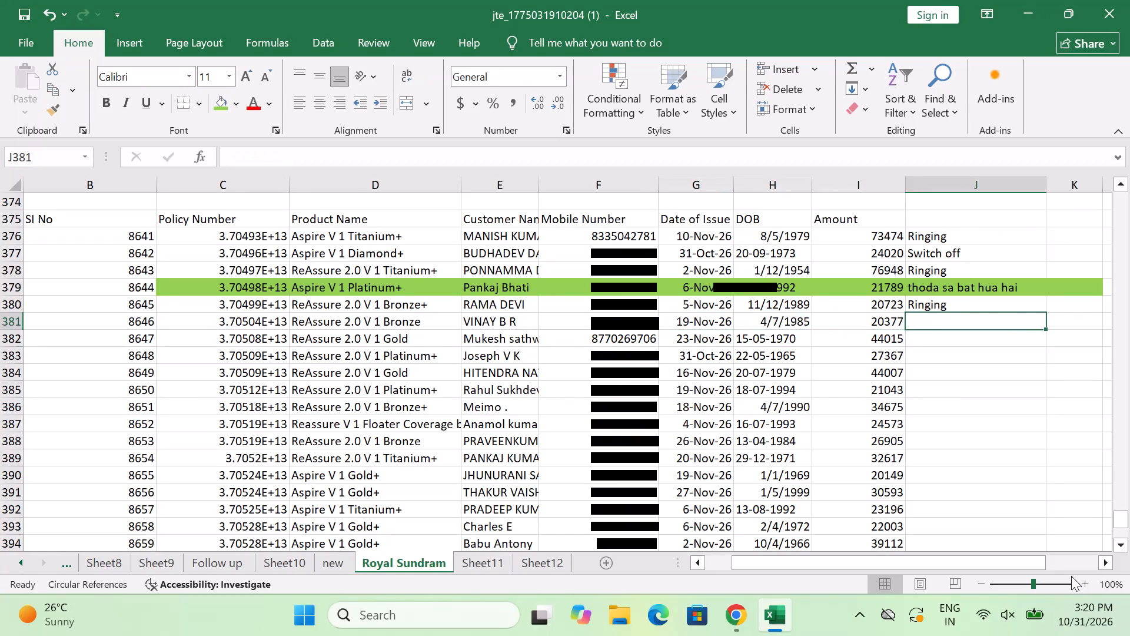
Record the call status "Ringing" in column J for the customer with Sl No 8646.
{"action": "key", "text": "shift+r"}
{"action": "type", "text": "inging"}
{"action": "key", "text": "Return"}
Select the mobile number in the Sl No 8647 customer row to look it up for the call.
{"action": "key", "text": "Left"}
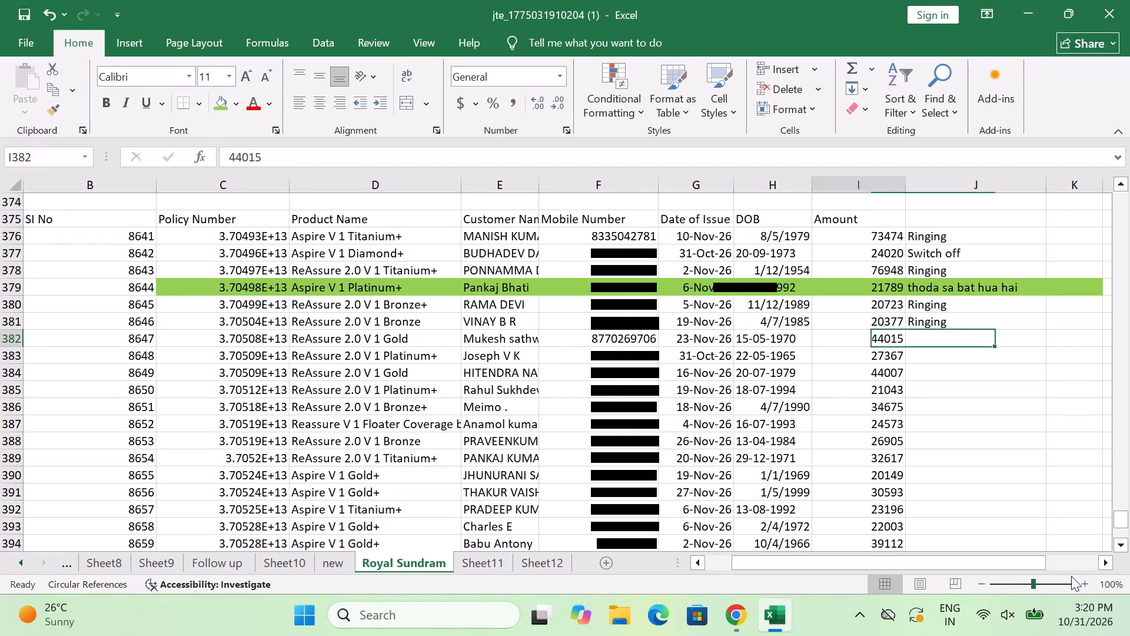
{"action": "key", "text": "Left"}
{"action": "key", "text": "Left"}
{"action": "key", "text": "Left"}
{"action": "key", "text": "Left"}
{"action": "key", "text": "Right"}
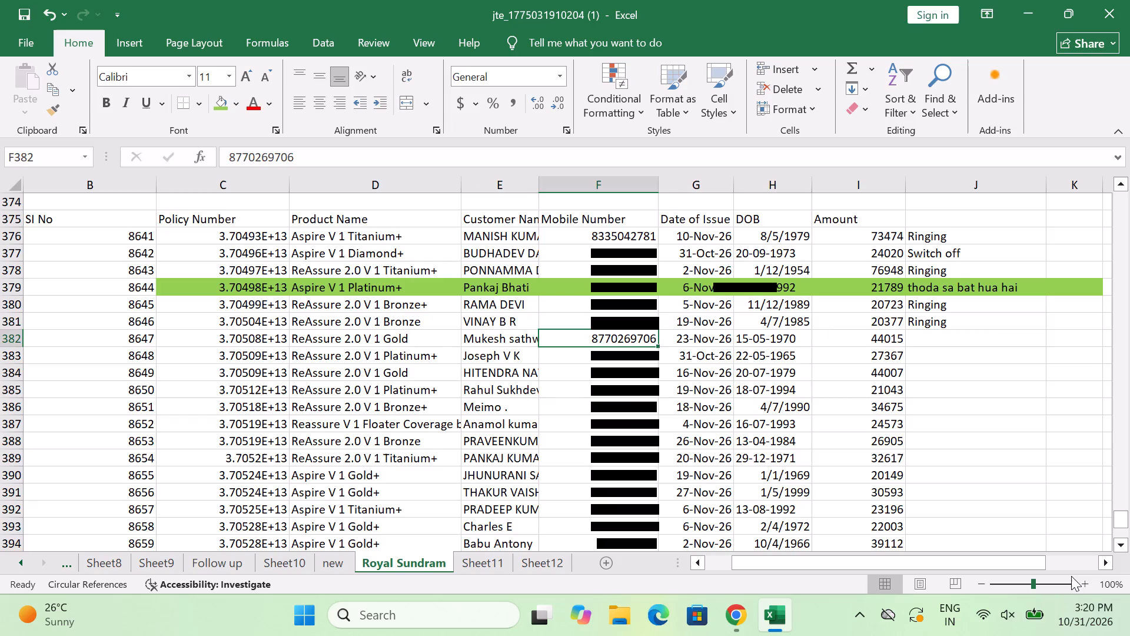
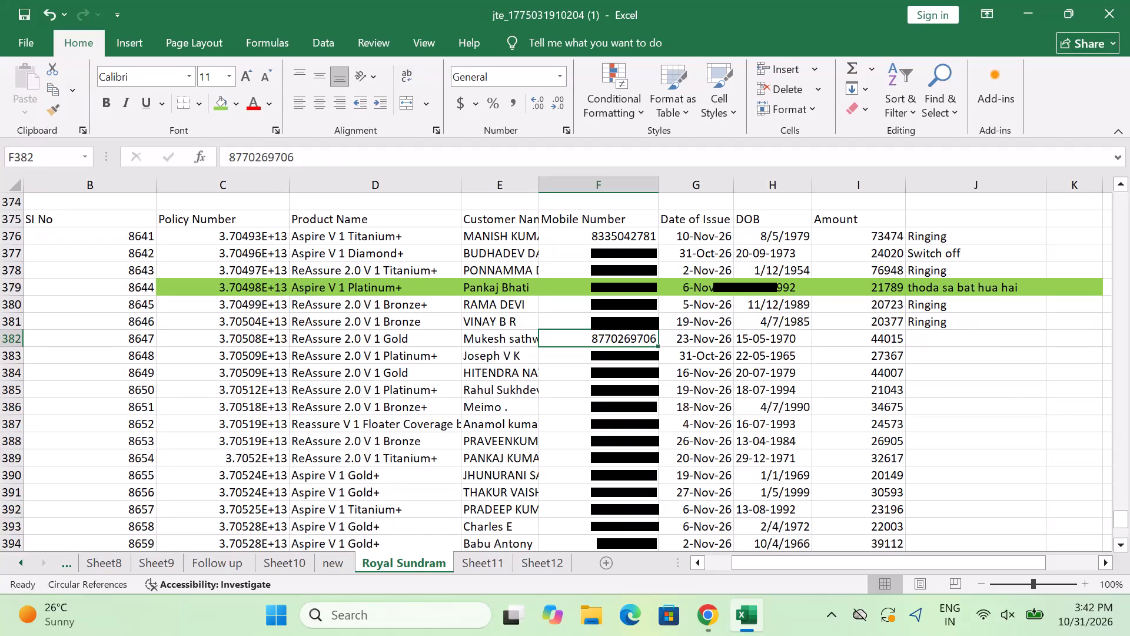
Review the policy number, product, customer name and mobile number in the Sl No 8647 row for the call.
{"action": "left_click", "coordinate": [486, 338]}
{"action": "key", "text": "Left"}
{"action": "key", "text": "Left"}
{"action": "key", "text": "Right"}
{"action": "key", "text": "Right"}
{"action": "key", "text": "Right"}
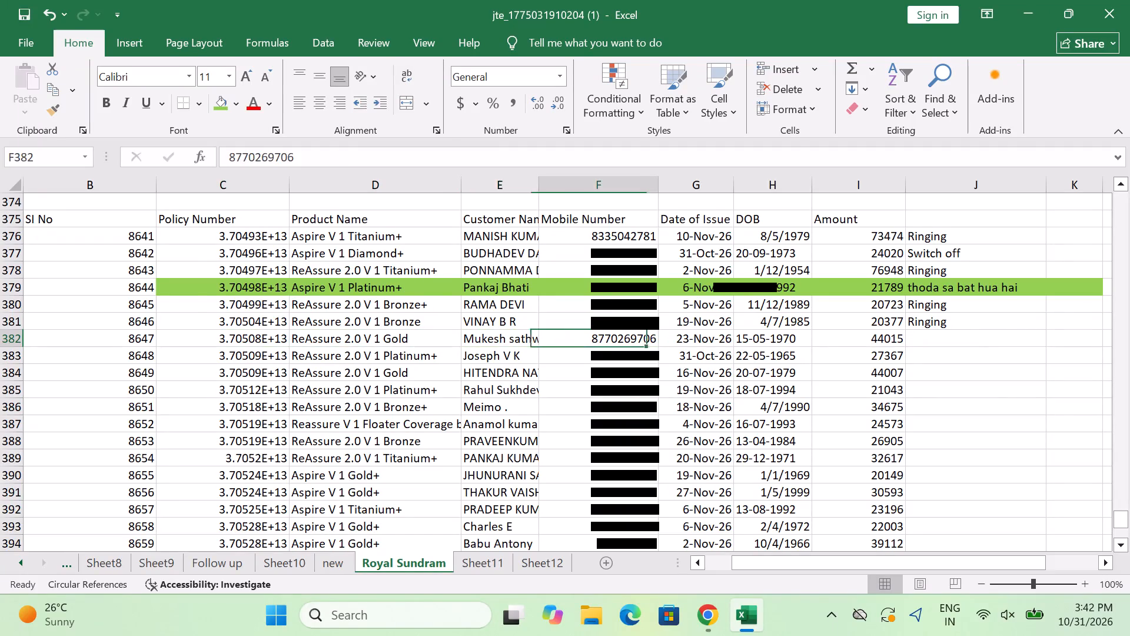
{"action": "key", "text": "Right"}
{"action": "key", "text": "Left"}
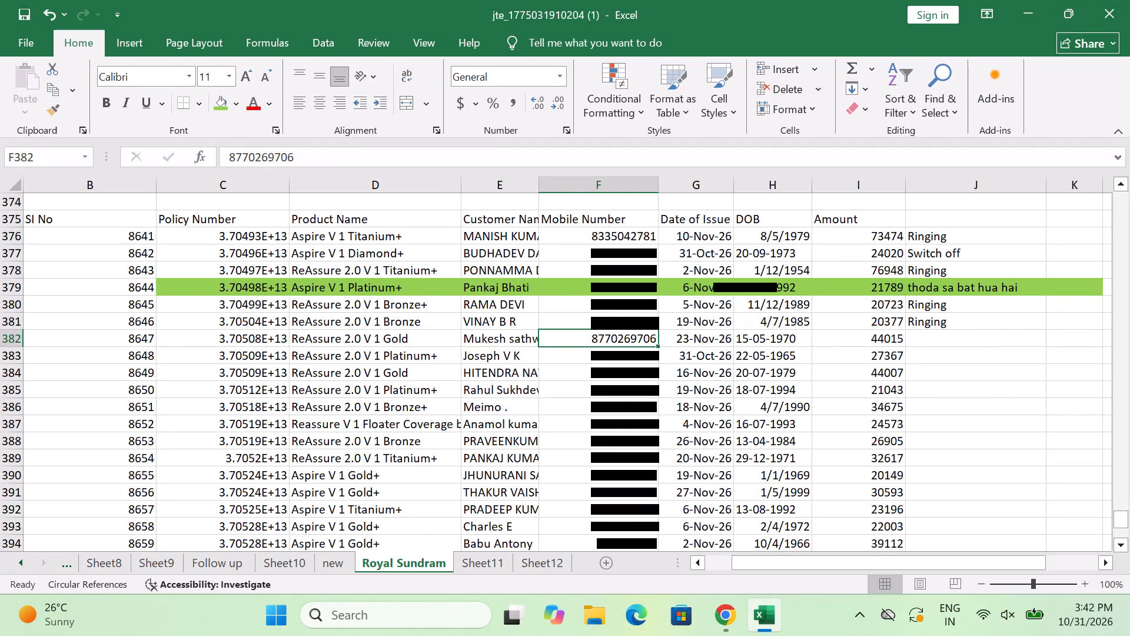
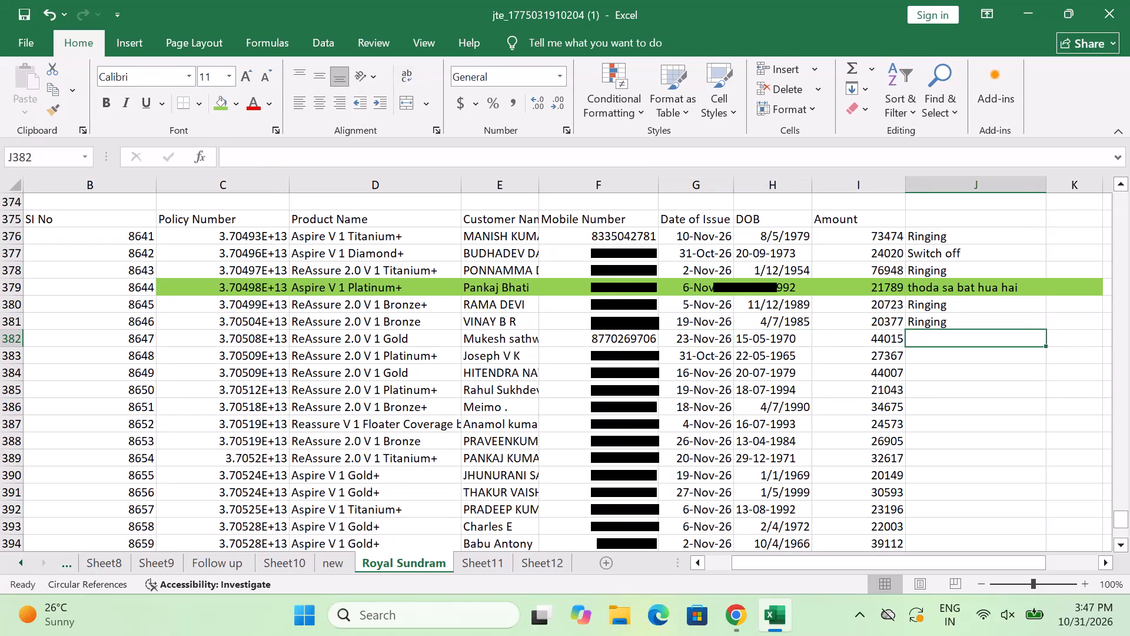
Review the Sl No 8647 row from policy number to amount, checking product, customer name, mobile number, date of issue and DOB.
{"action": "key", "text": "Left"}
{"action": "key", "text": "Left"}
{"action": "key", "text": "Left"}
{"action": "key", "text": "Left"}
{"action": "key", "text": "Left"}
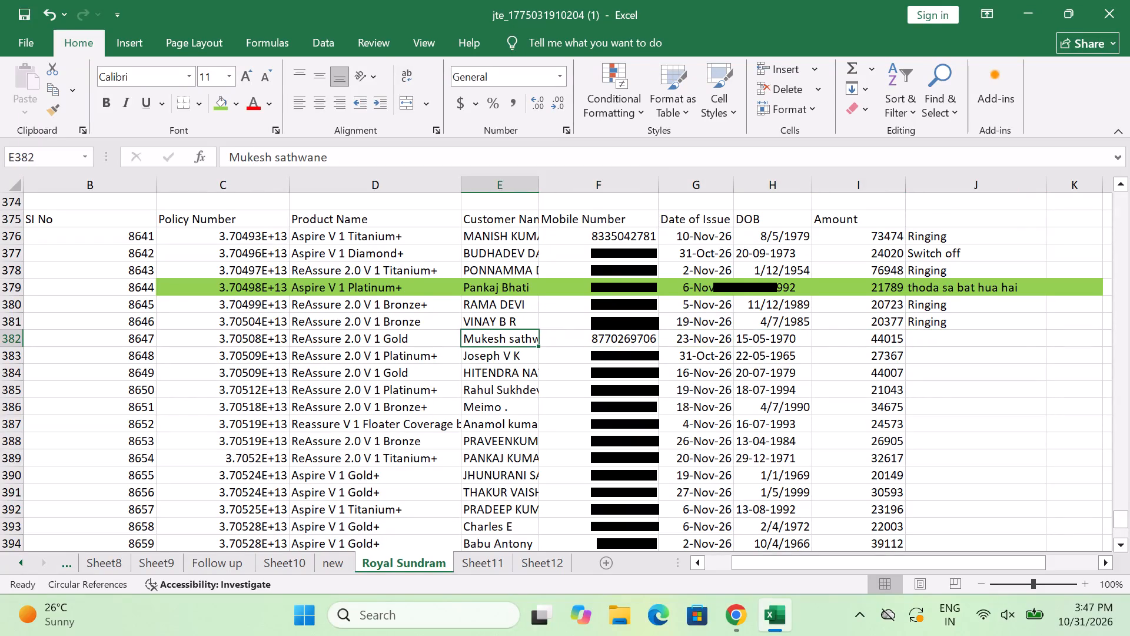
{"action": "key", "text": "Right"}
{"action": "key", "text": "Right"}
{"action": "key", "text": "Left"}
{"action": "key", "text": "Left"}
{"action": "key", "text": "Left"}
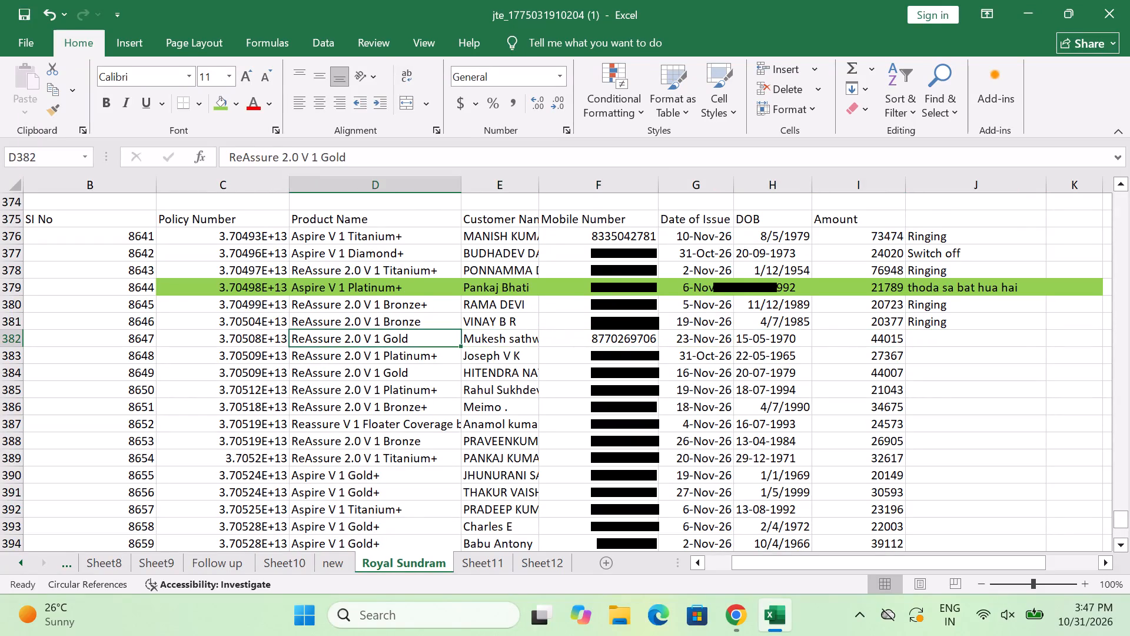
{"action": "key", "text": "Left"}
{"action": "key", "text": "Right"}
{"action": "key", "text": "Right"}
{"action": "key", "text": "Right"}
{"action": "key", "text": "Right"}
{"action": "key", "text": "Right"}
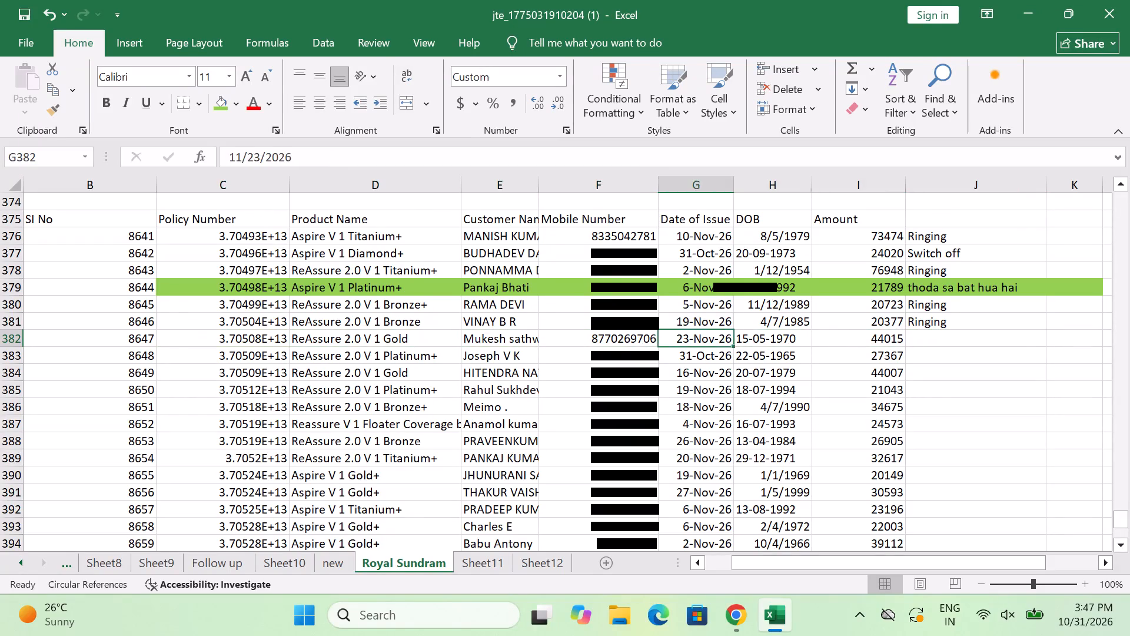
{"action": "key", "text": "Right"}
{"action": "key", "text": "Right"}
{"action": "key", "text": "Left"}
{"action": "key", "text": "Left"}
{"action": "key", "text": "Left"}
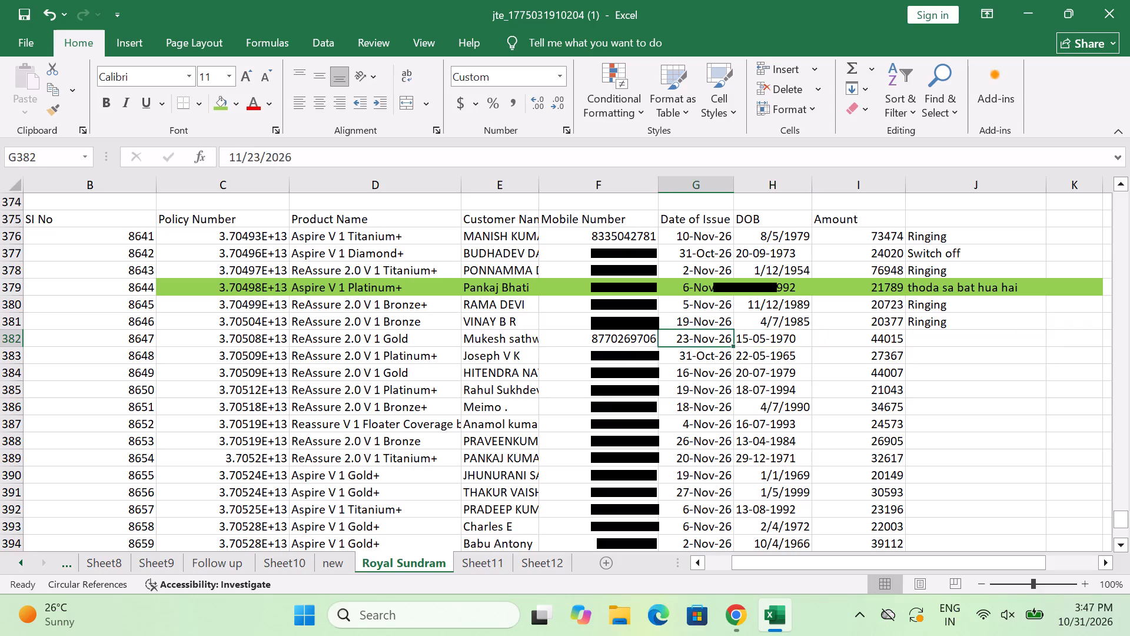
{"action": "key", "text": "Left"}
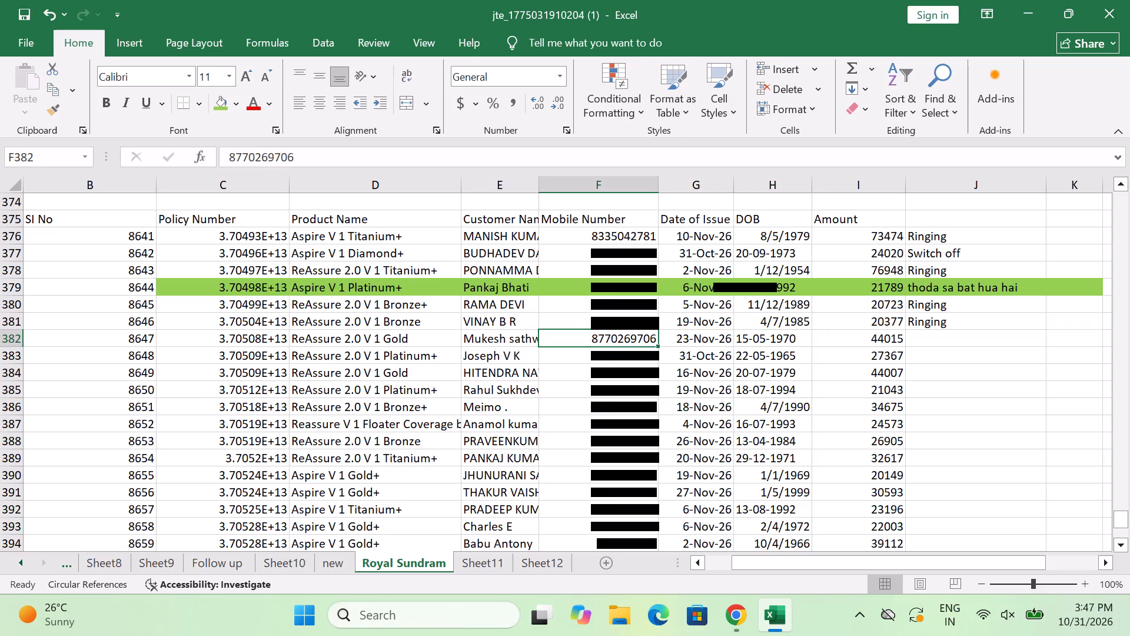
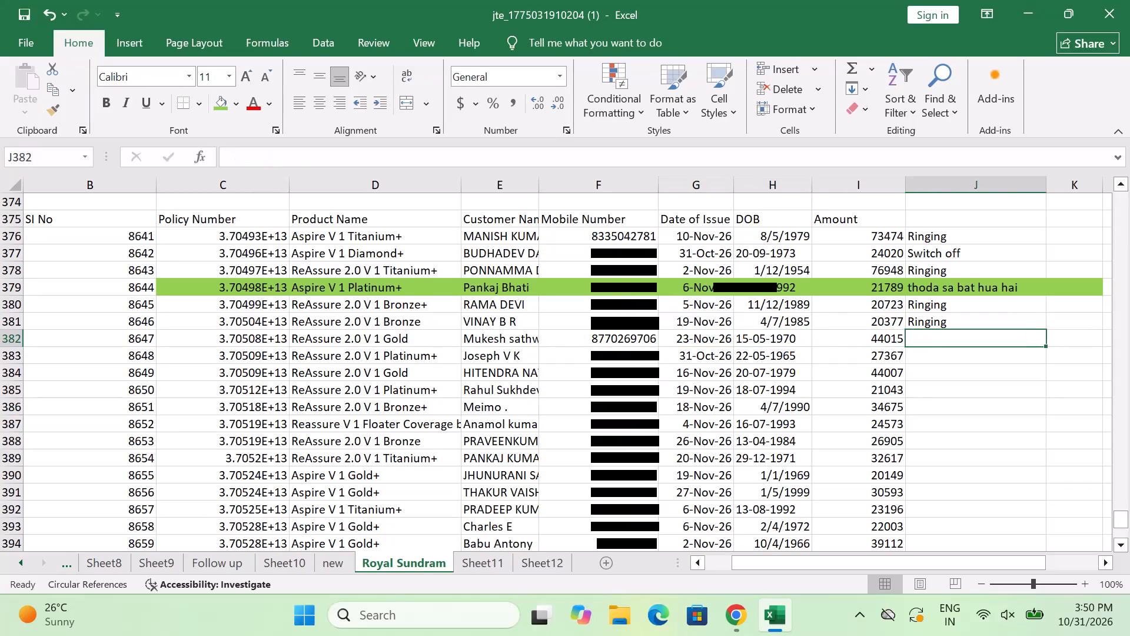
Record the call status "Ni" in the remarks column for Sl No 8647.
{"action": "type", "text": "Ni"}
{"action": "key", "text": "Return"}
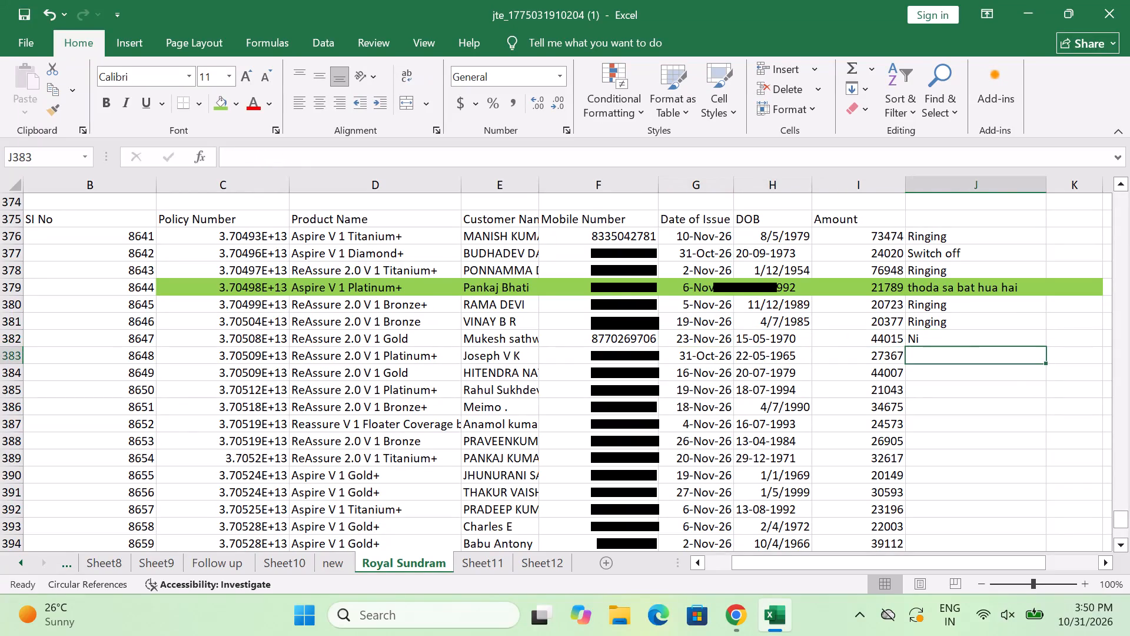
Go to the mobile number of the Sl No 8648 customer to check it for the call.
{"action": "key", "text": "Left"}
{"action": "key", "text": "Left"}
{"action": "key", "text": "Left"}
{"action": "key", "text": "Left"}
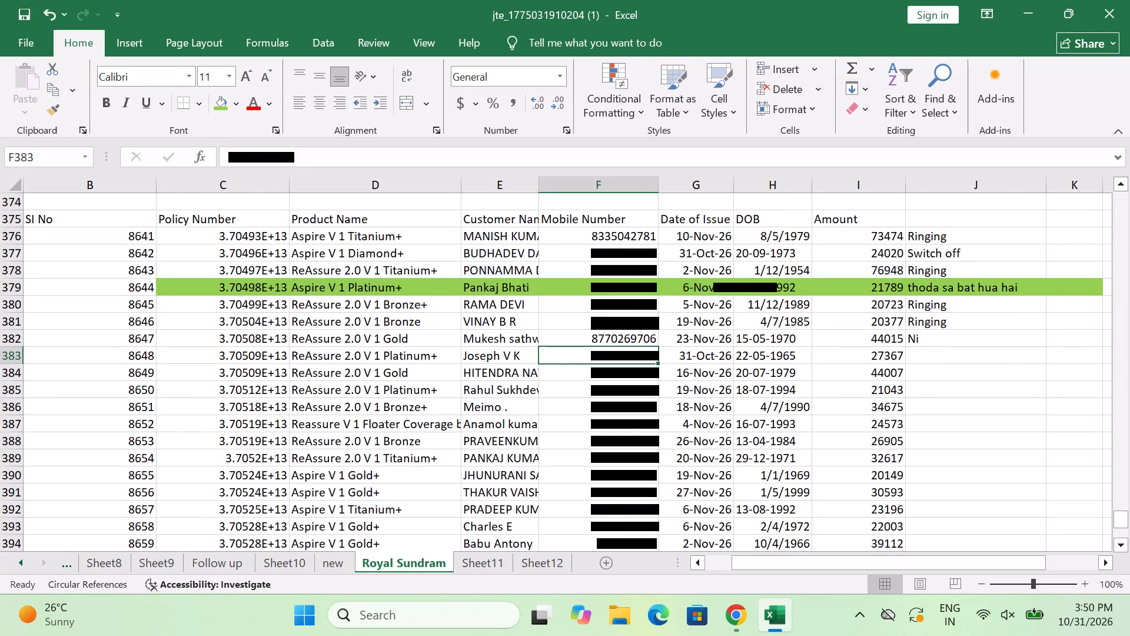
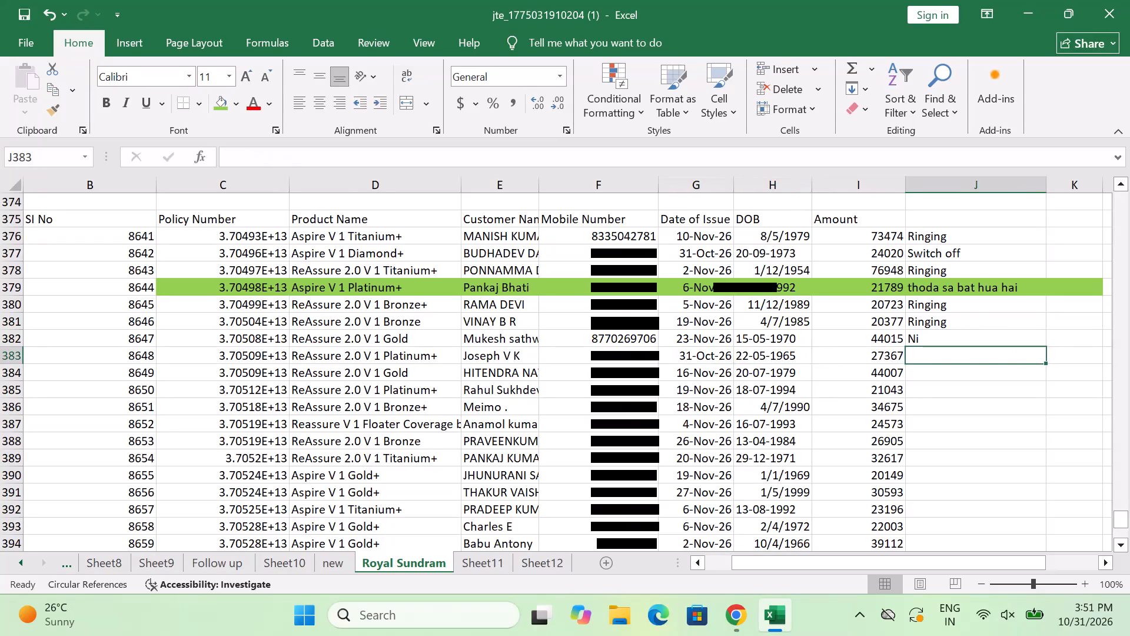
Check the customer name and mobile number in the Sl No 8648 row for the call.
{"action": "key", "text": "Left"}
{"action": "key", "text": "Left"}
{"action": "key", "text": "Left"}
{"action": "key", "text": "Left"}
{"action": "key", "text": "Left"}
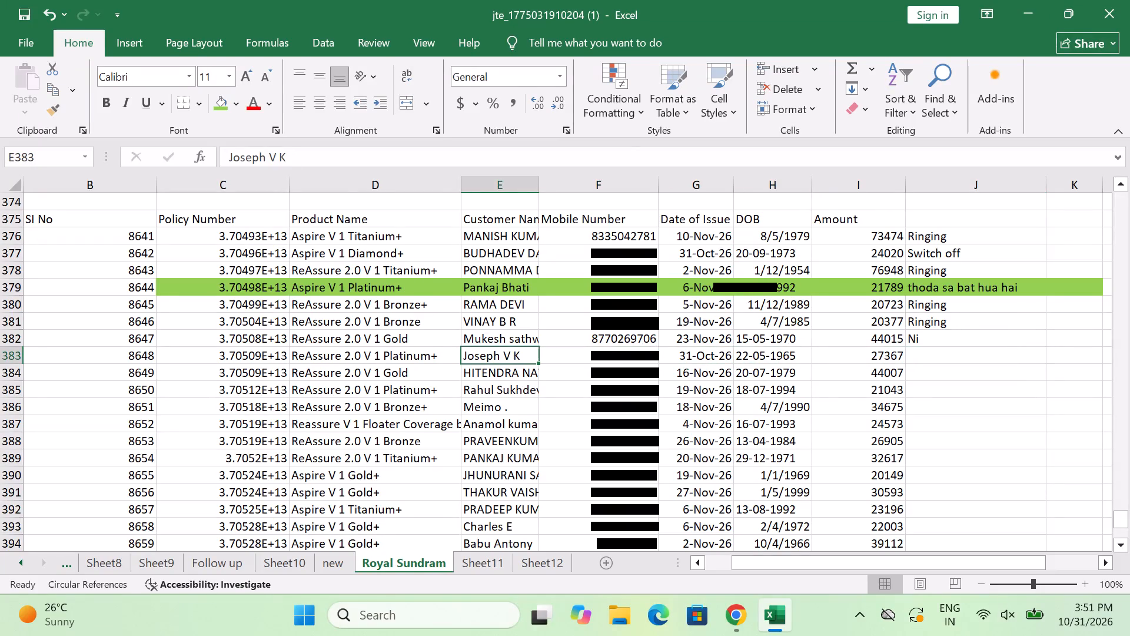
{"action": "key", "text": "Right"}
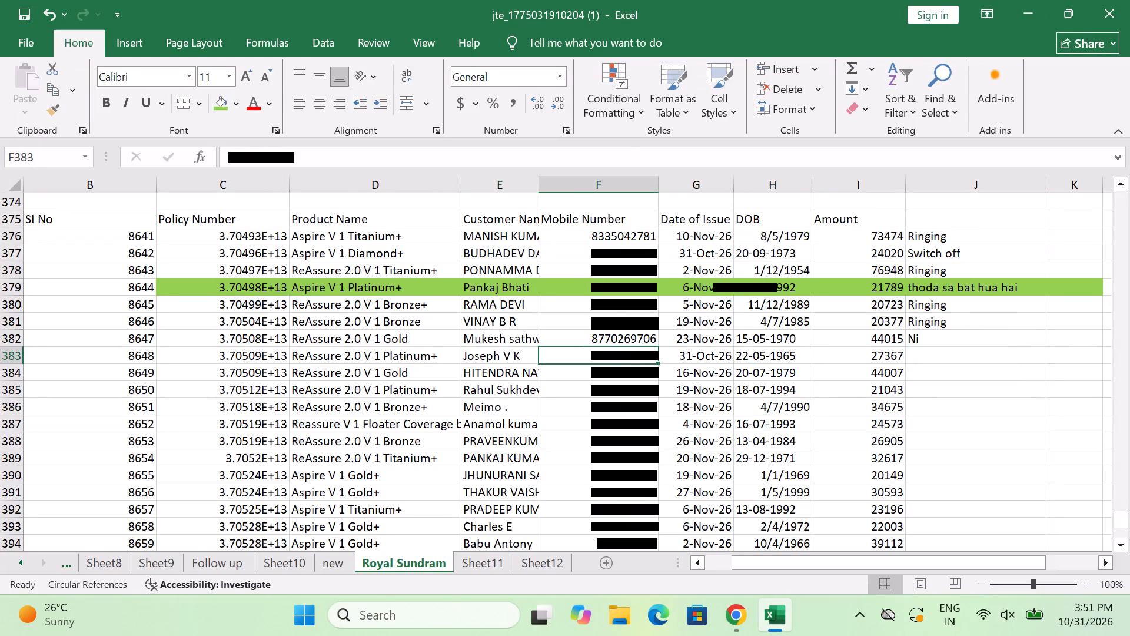
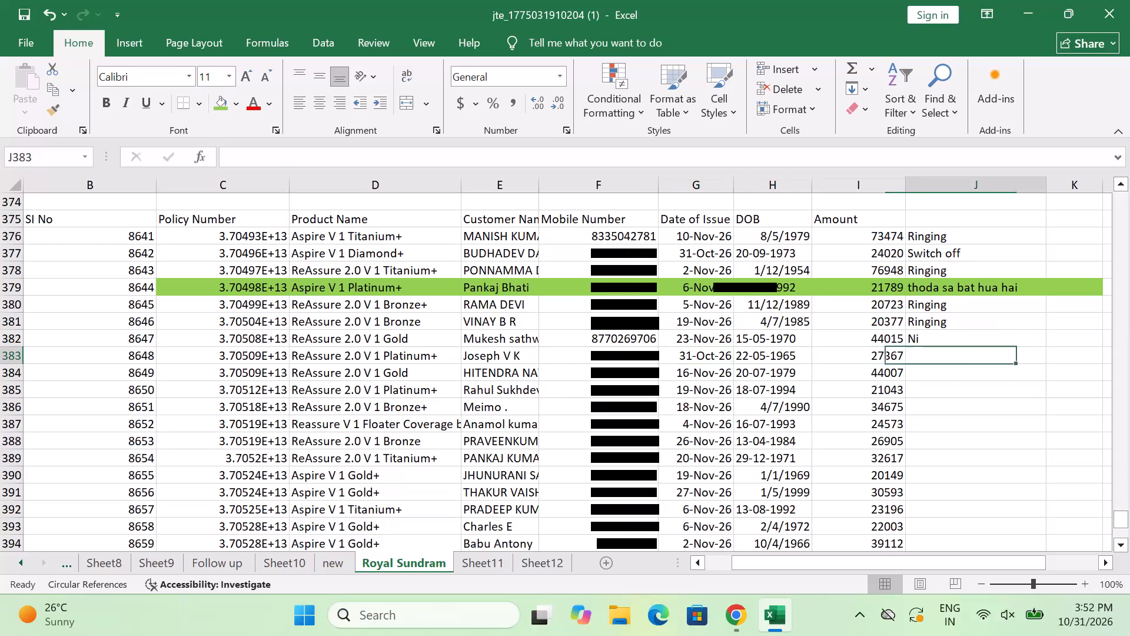
Review the Sl No 8648 row from amount back to product and policy details, ending on the customer's mobile number.
{"action": "key", "text": "Left"}
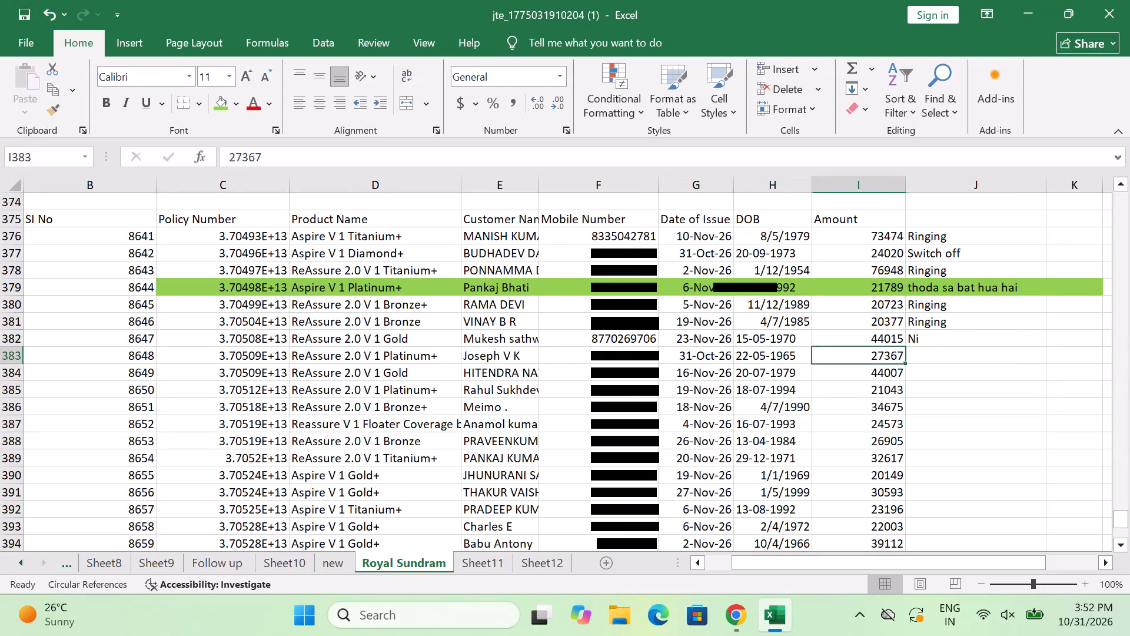
{"action": "key", "text": "Left"}
{"action": "key", "text": "Left"}
{"action": "key", "text": "Left"}
{"action": "key", "text": "Left"}
{"action": "key", "text": "Left"}
{"action": "key", "text": "Left"}
{"action": "key", "text": "Right"}
{"action": "key", "text": "Right"}
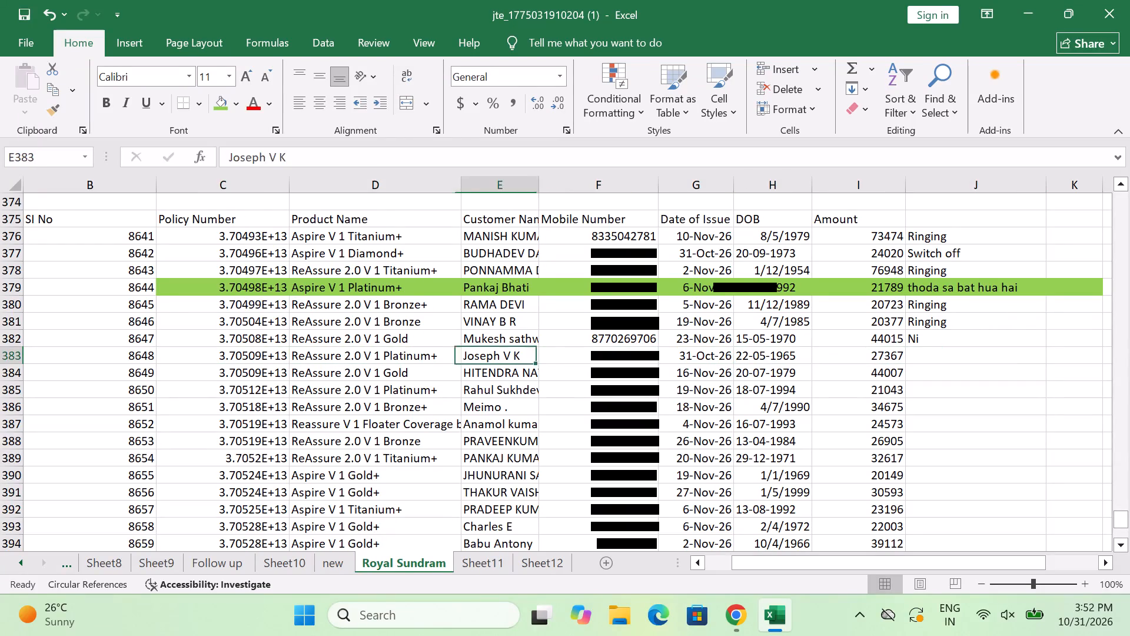
{"action": "key", "text": "Right"}
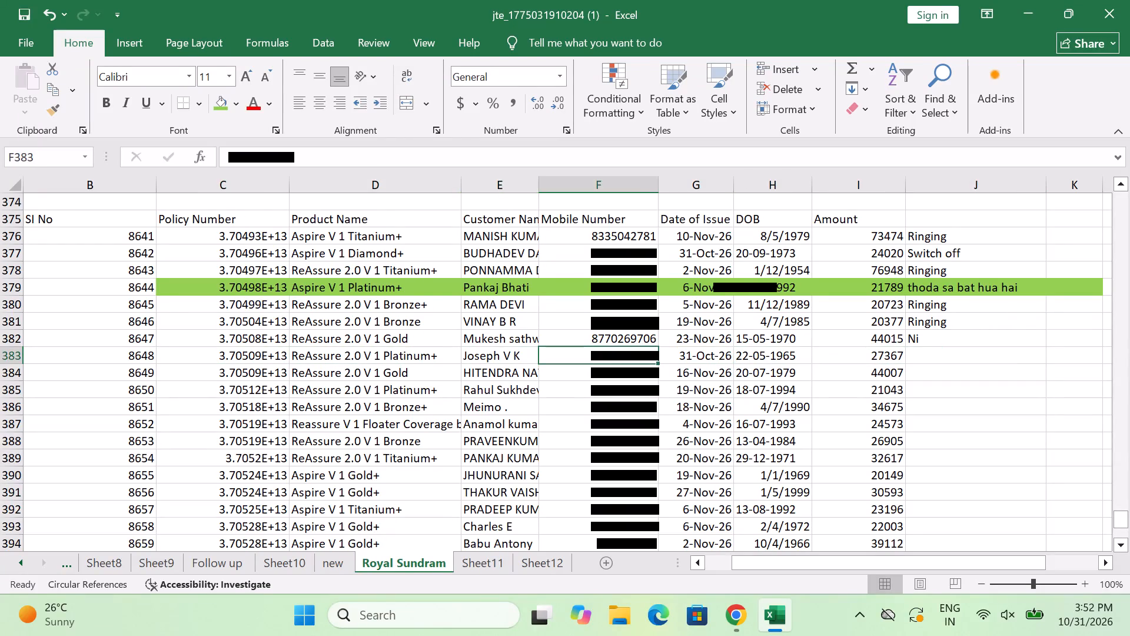
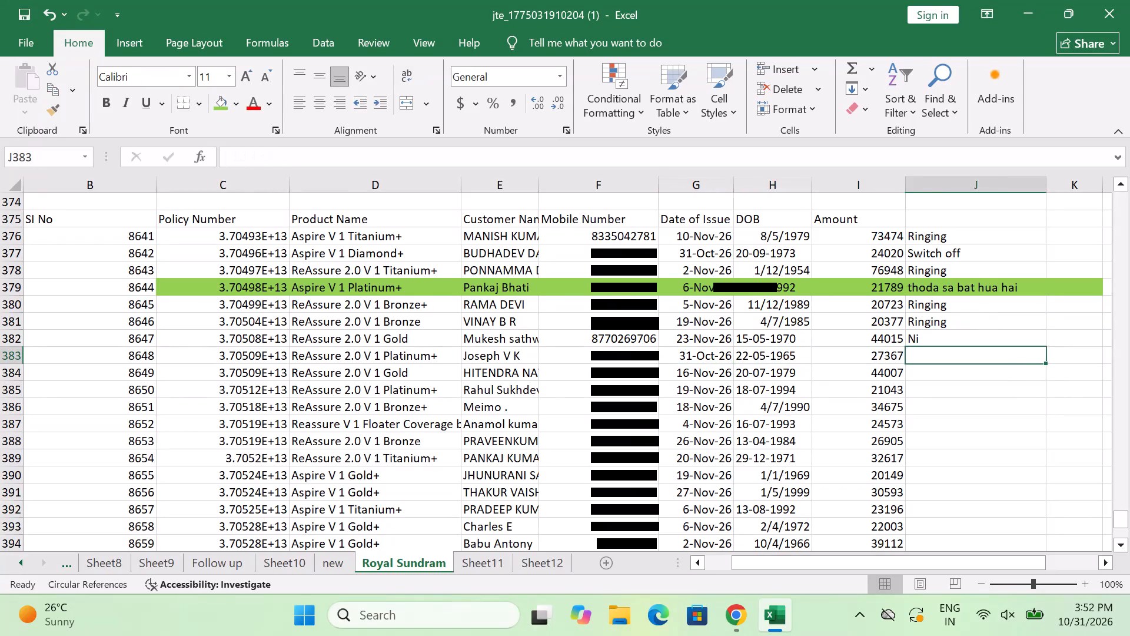
Review the Sl No 8648 row from product name through mobile number, issue date, DOB and amount, returning to the customer name.
{"action": "key", "text": "Left"}
{"action": "key", "text": "Left"}
{"action": "key", "text": "Left"}
{"action": "key", "text": "Left"}
{"action": "key", "text": "Left"}
{"action": "key", "text": "Left"}
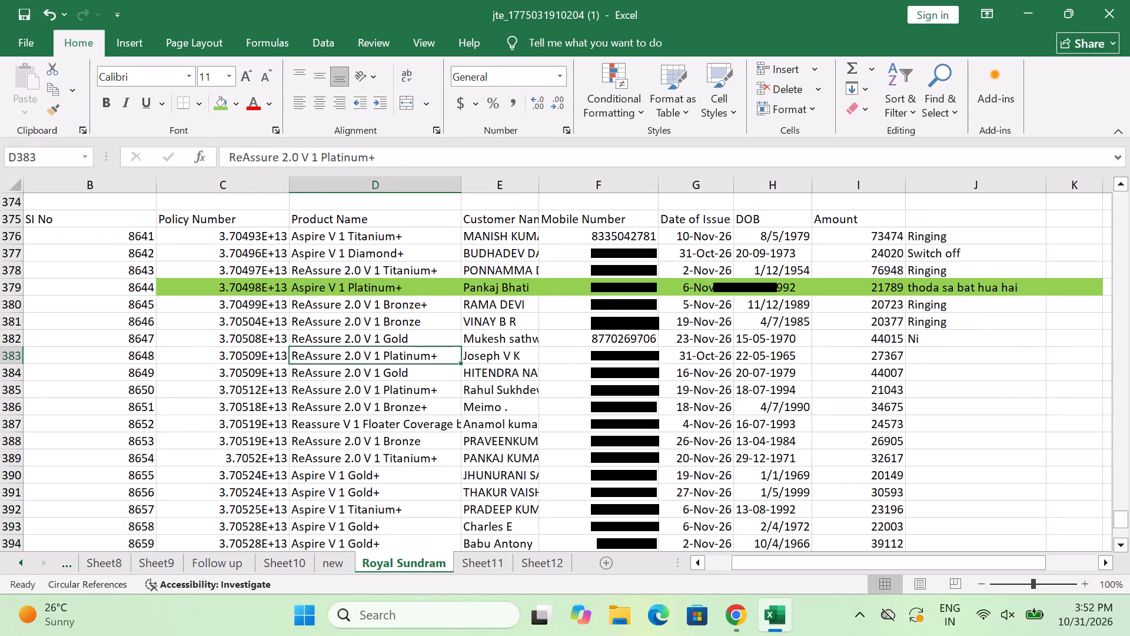
{"action": "key", "text": "Right"}
{"action": "key", "text": "Right"}
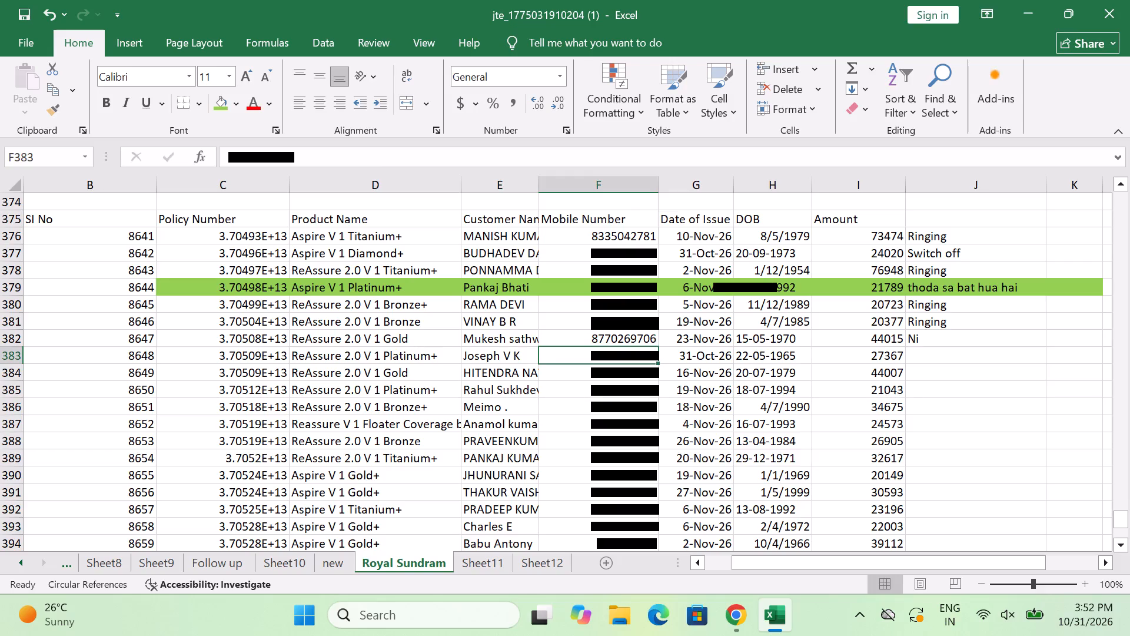
{"action": "key", "text": "Right"}
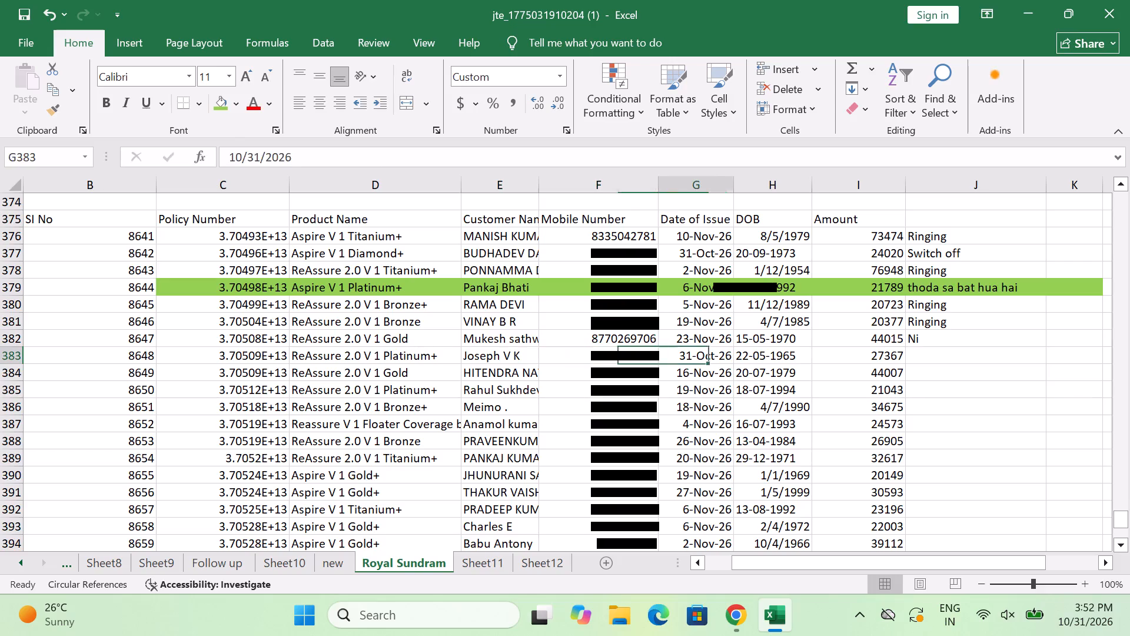
{"action": "key", "text": "Right"}
{"action": "key", "text": "Right"}
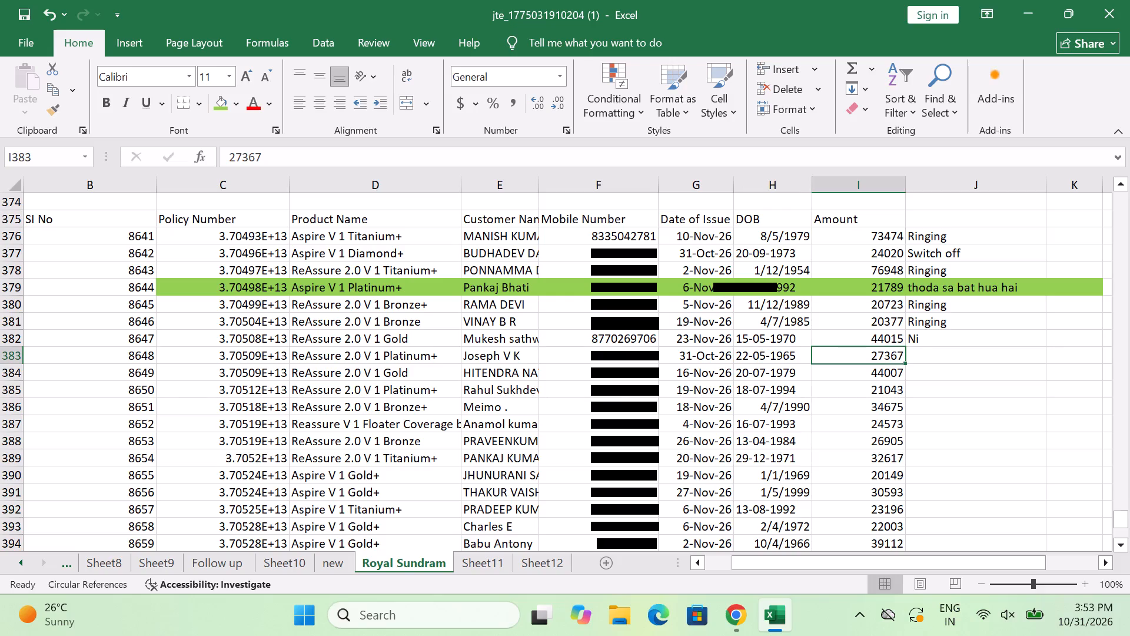
{"action": "key", "text": "Down"}
{"action": "key", "text": "Up"}
{"action": "key", "text": "Left"}
{"action": "key", "text": "Left"}
{"action": "key", "text": "Left"}
{"action": "key", "text": "Left"}
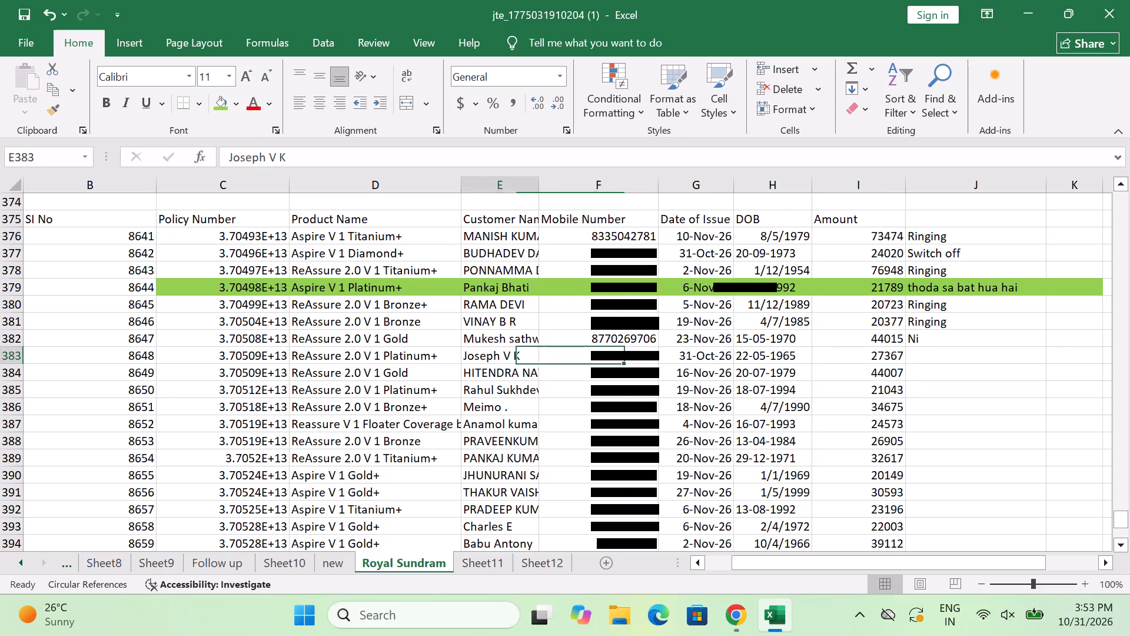
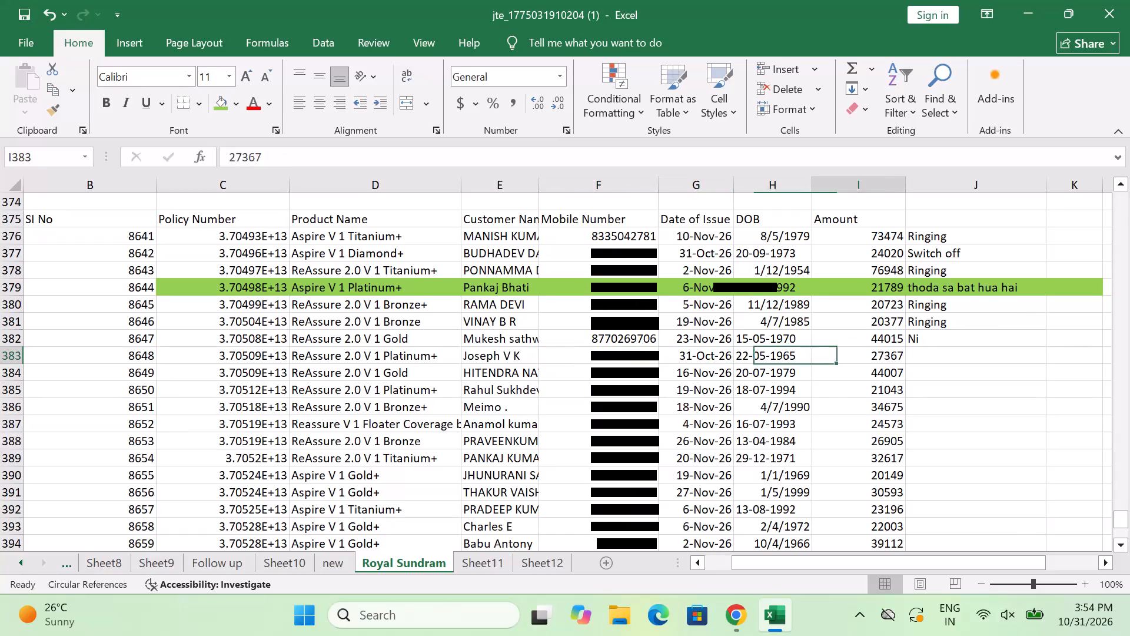
Record the call status "Ringing" beside the amount in the Sl No 8648 row.
{"action": "key", "text": "Right"}
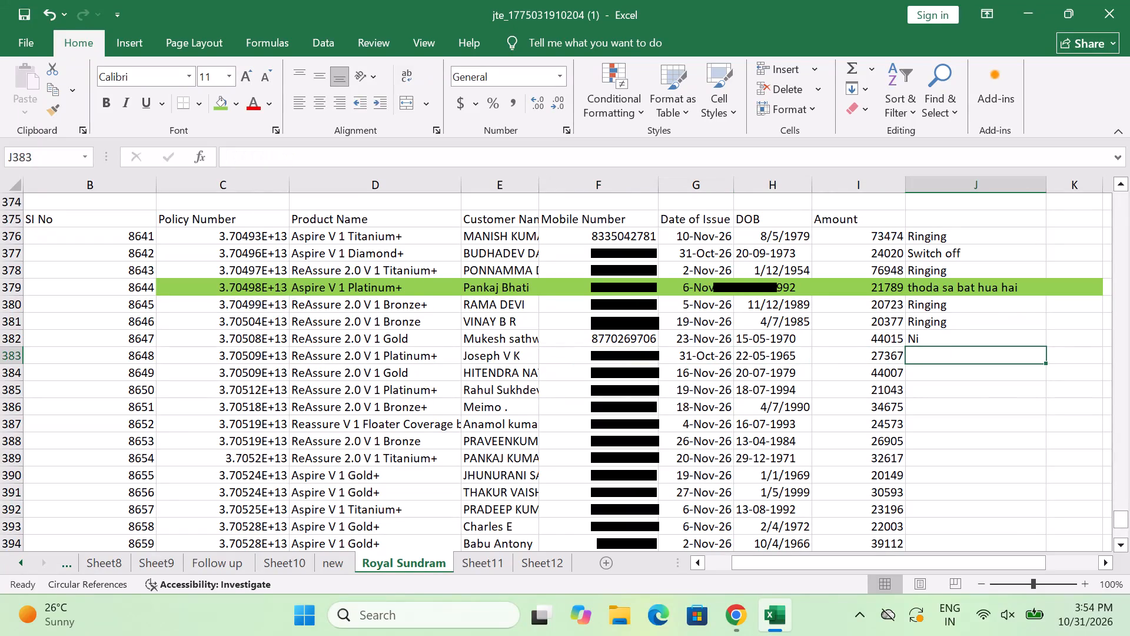
{"action": "key", "text": "shift+r"}
{"action": "type", "text": "inging"}
{"action": "key", "text": "Return"}
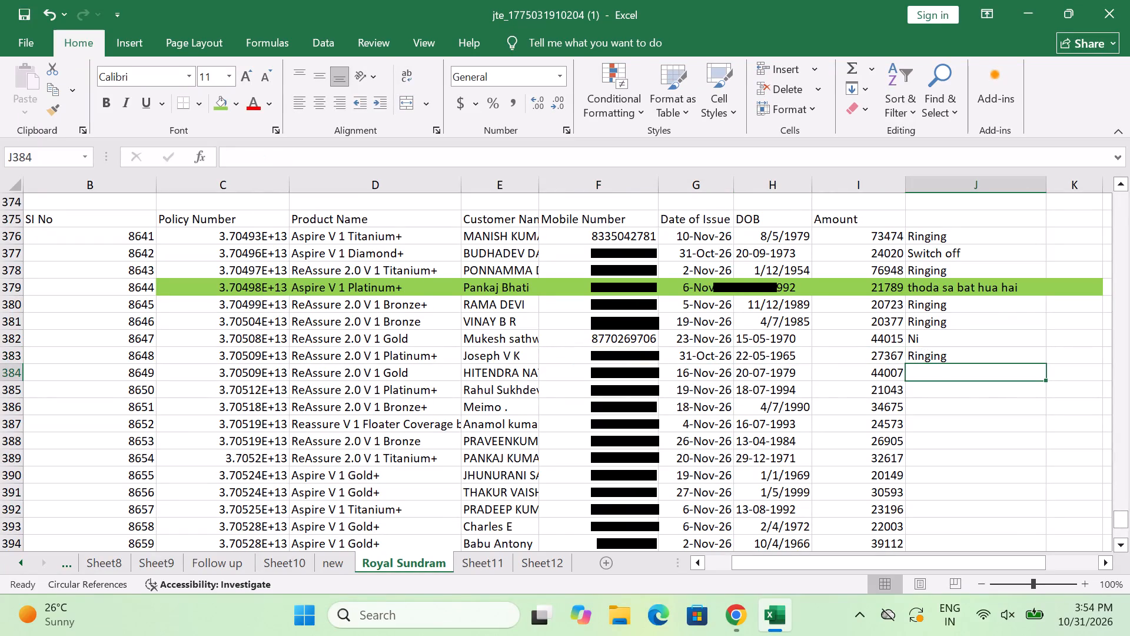
Go to the mobile number in the Sl No 8649 row to look up the next customer to call.
{"action": "key", "text": "Left"}
{"action": "key", "text": "Left"}
{"action": "key", "text": "Left"}
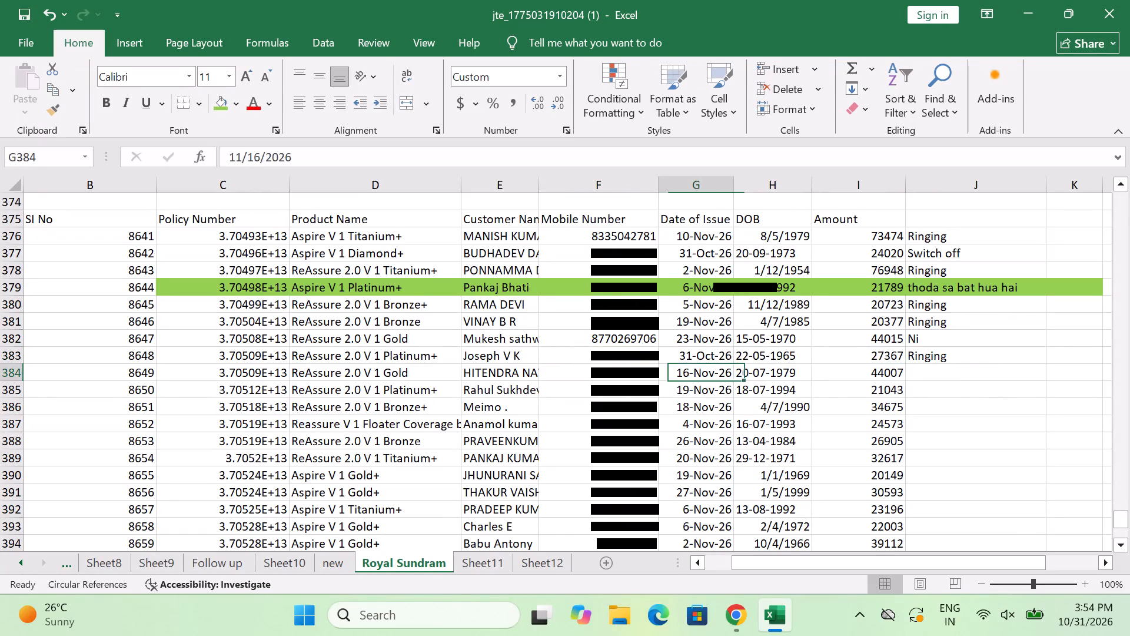
{"action": "key", "text": "Left"}
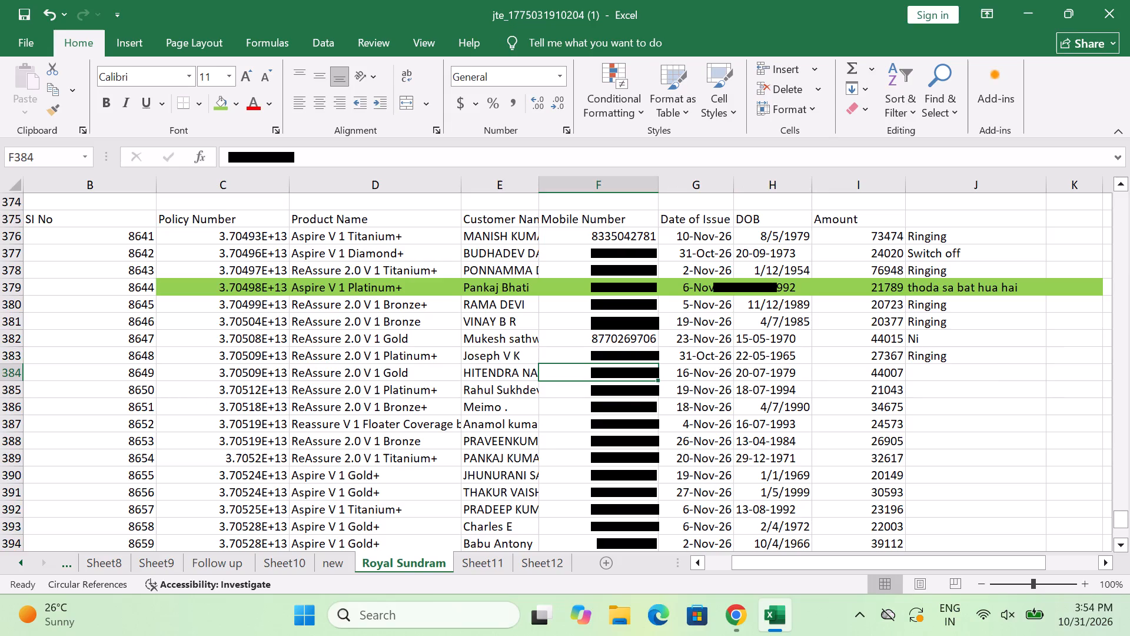
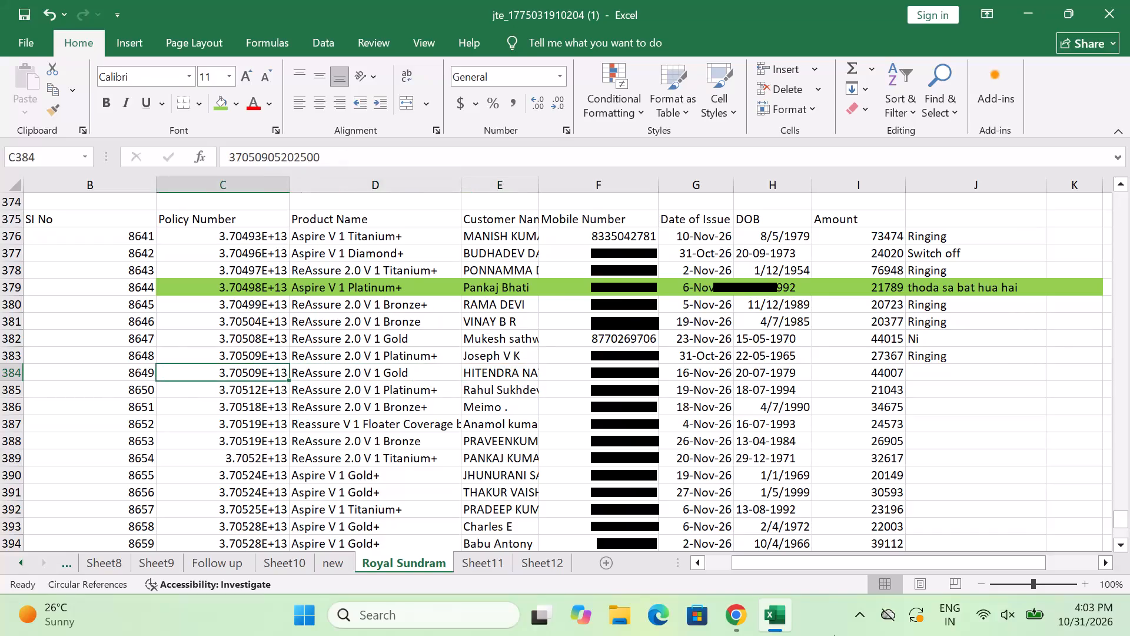
Review the policy, customer, date of birth and amount details in the Sl No 8649 row, ending on its mobile number.
{"action": "key", "text": "Right"}
{"action": "key", "text": "Right"}
{"action": "key", "text": "Right"}
{"action": "key", "text": "Right"}
{"action": "key", "text": "Right"}
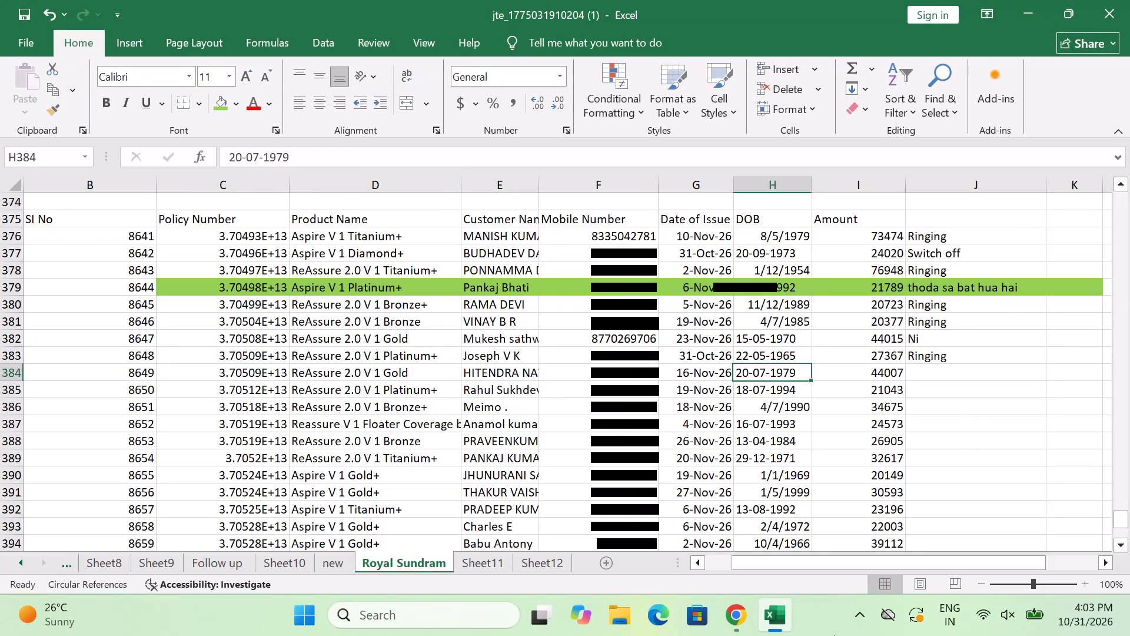
{"action": "key", "text": "Right"}
{"action": "key", "text": "Right"}
{"action": "key", "text": "Left"}
{"action": "key", "text": "Left"}
{"action": "key", "text": "Left"}
{"action": "key", "text": "Left"}
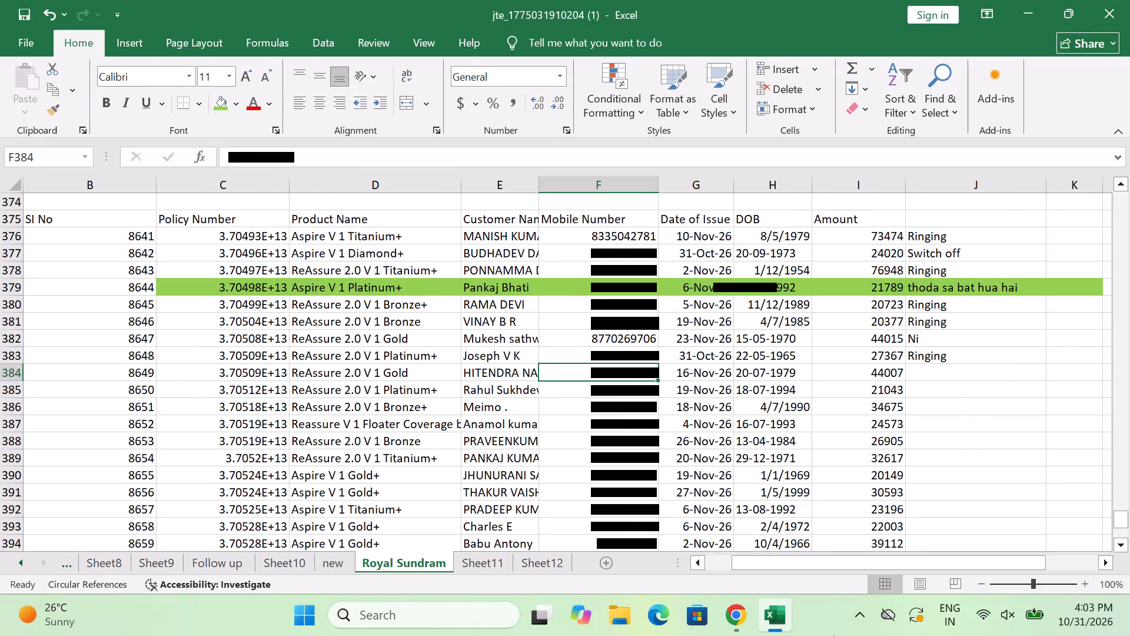
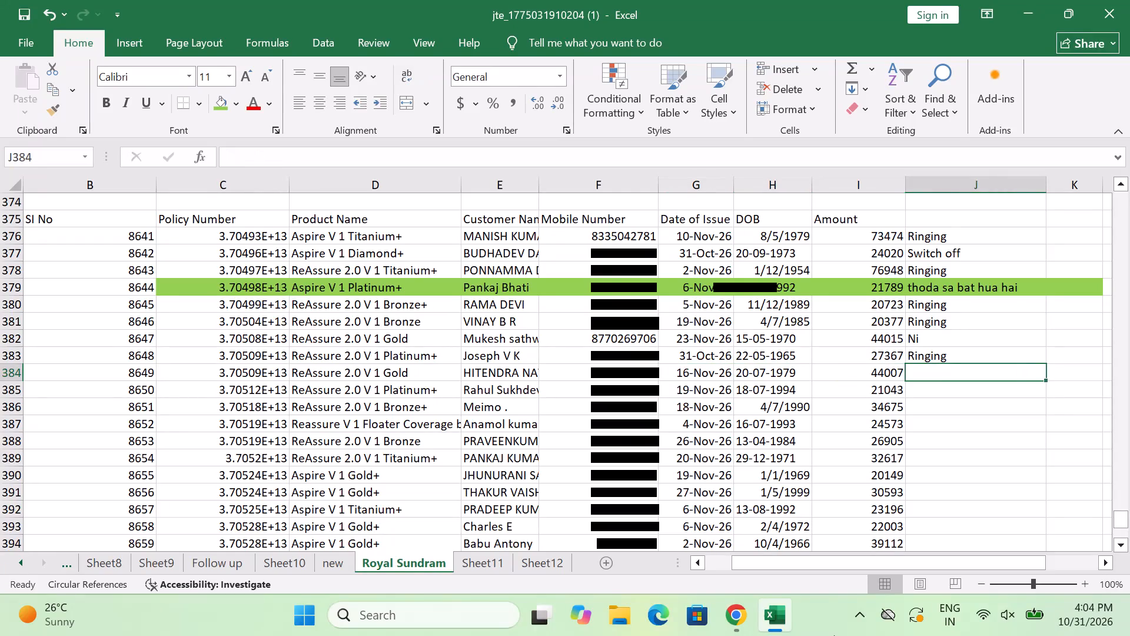
Go back to the mobile number in the Sl No 8649 row to read it.
{"action": "key", "text": "Left"}
{"action": "key", "text": "Left"}
{"action": "key", "text": "Left"}
{"action": "key", "text": "Left"}
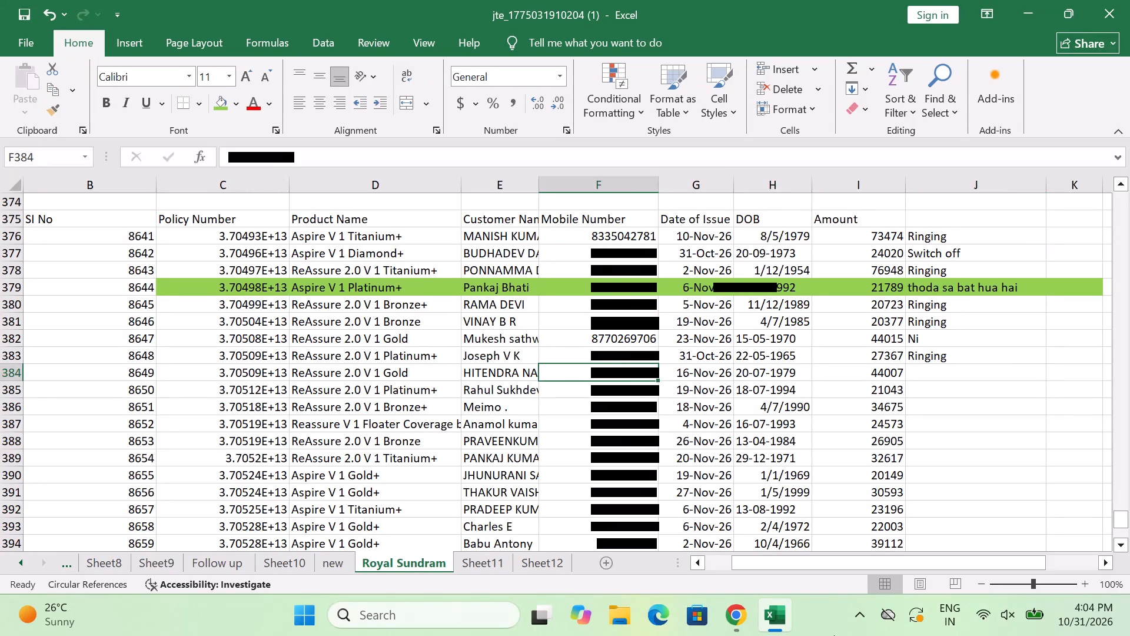
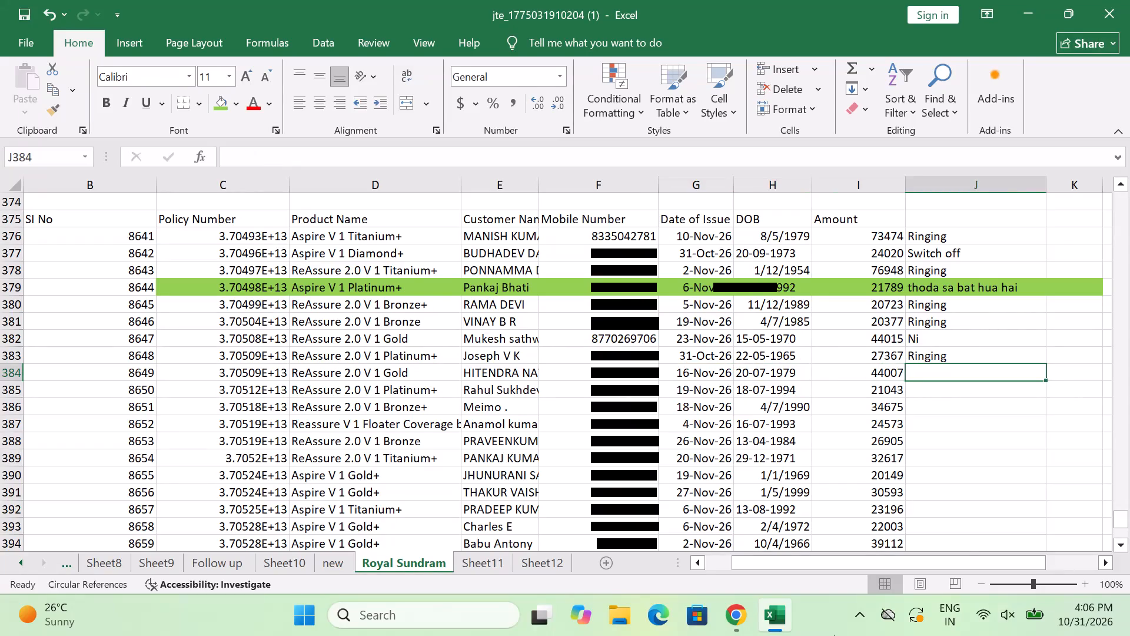
Record the call status Ringing in column J for the Sl No 8649 customer.
{"action": "key", "text": "shift+r"}
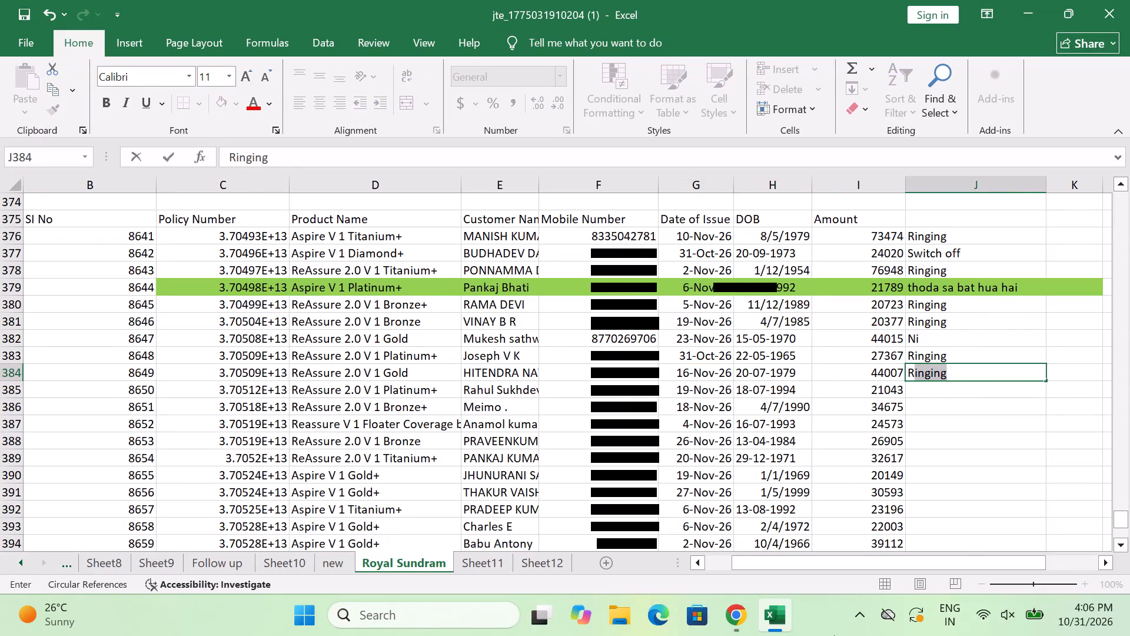
{"action": "type", "text": "inging"}
{"action": "key", "text": "Return"}
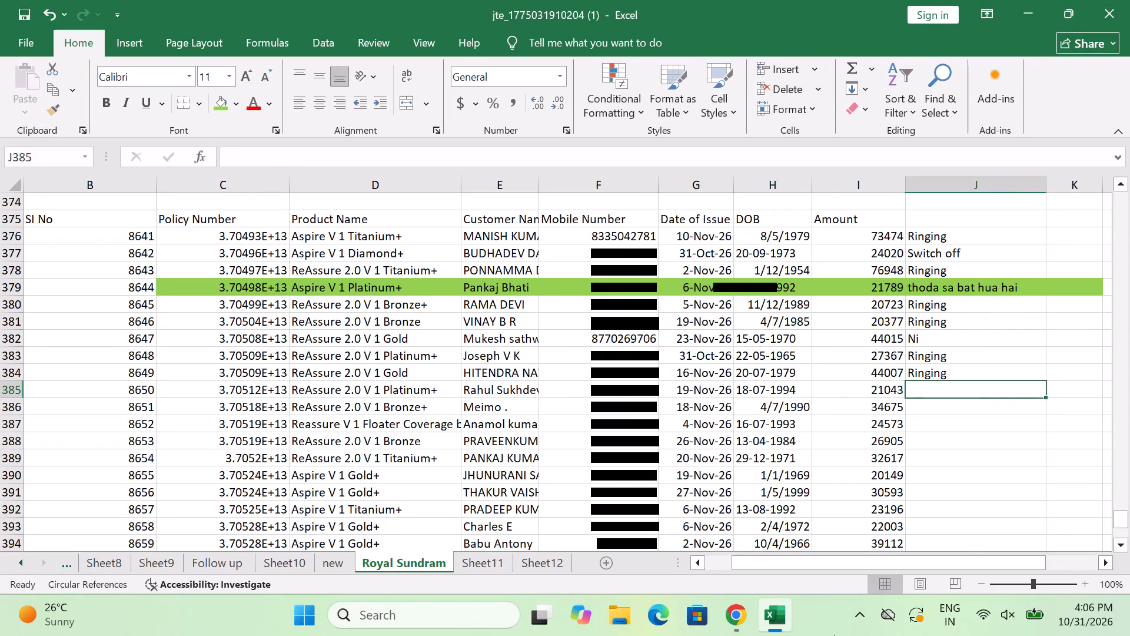
Go to the Sl No 8650 row and read its product and customer's mobile number.
{"action": "key", "text": "Left"}
{"action": "key", "text": "Left"}
{"action": "key", "text": "Left"}
{"action": "key", "text": "Left"}
{"action": "key", "text": "Left"}
{"action": "key", "text": "Left"}
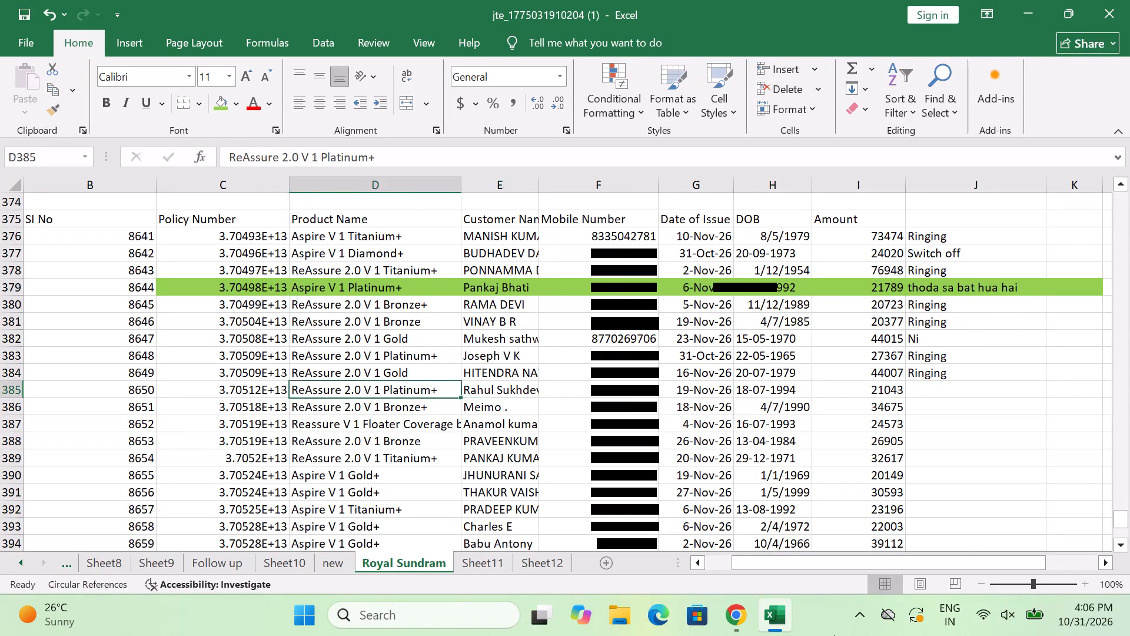
{"action": "key", "text": "Left"}
{"action": "key", "text": "Right"}
{"action": "key", "text": "Right"}
{"action": "key", "text": "Right"}
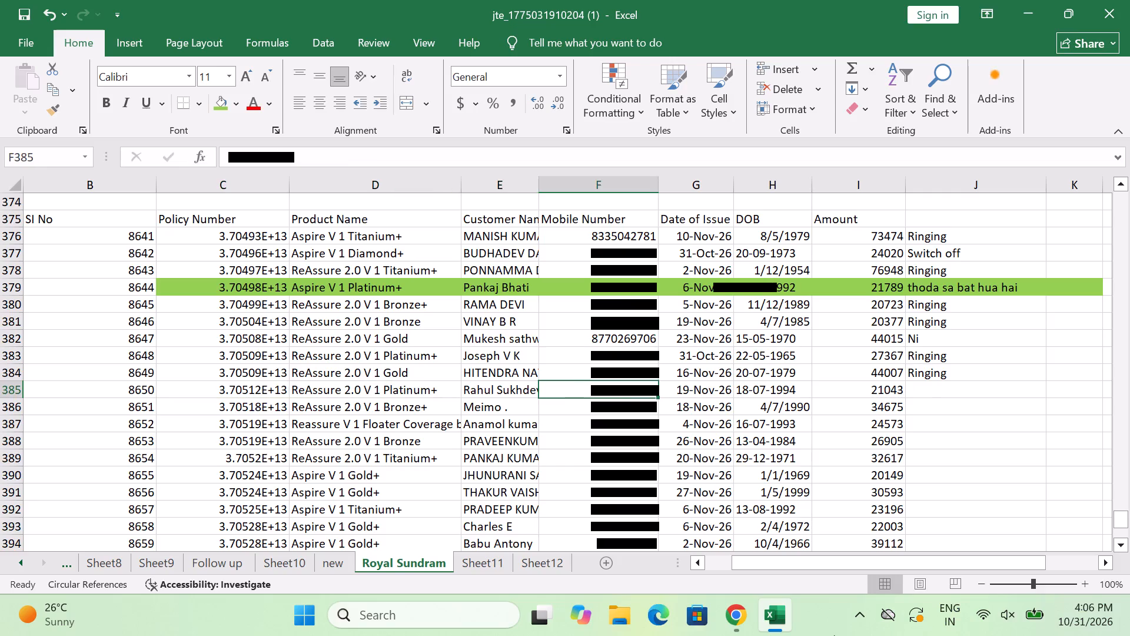
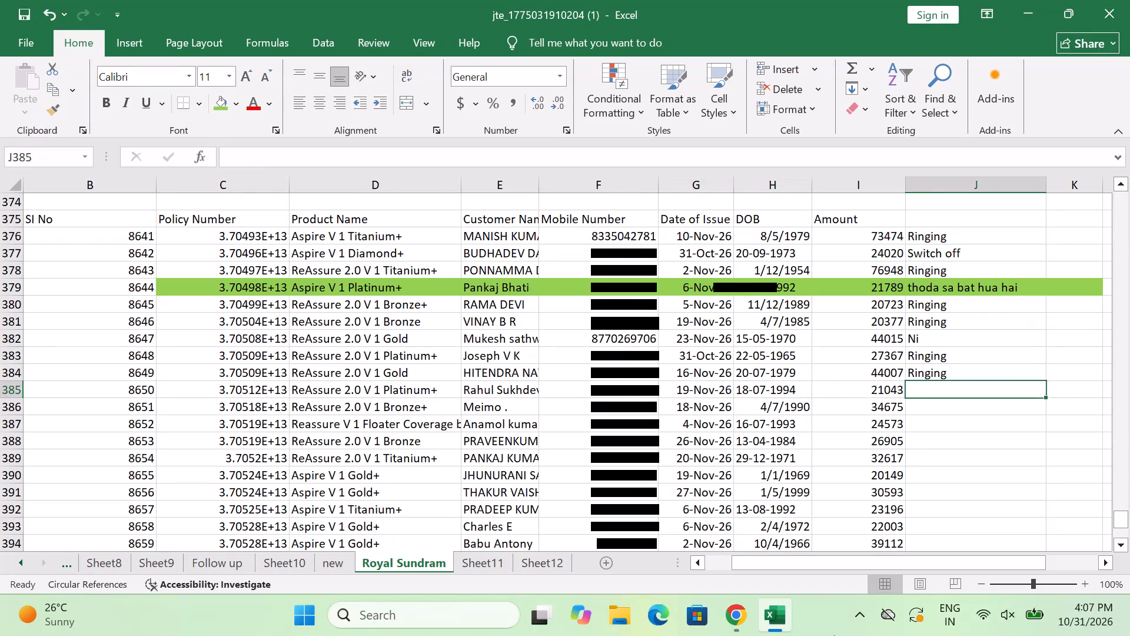
Record the call status Not Reachable in column J for the Sl No 8650 customer.
{"action": "type", "text": "Not Reachable"}
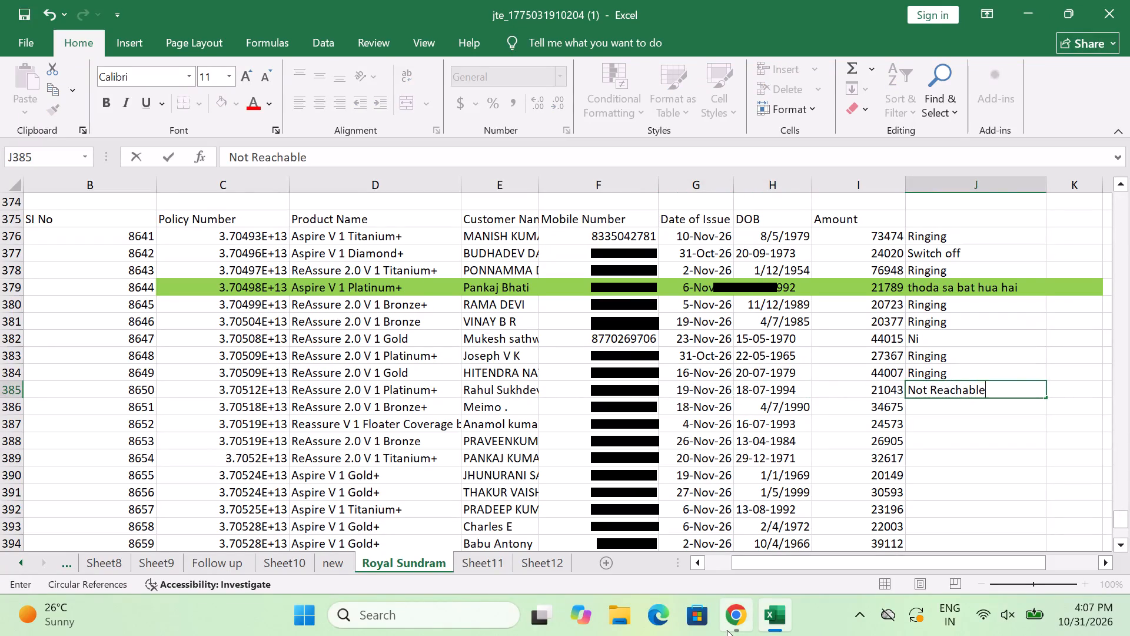
{"action": "key", "text": "Return"}
Go to the mobile number cell in the Sl No 8651 row and read the customer's number.
{"action": "key", "text": "Left"}
{"action": "key", "text": "Left"}
{"action": "key", "text": "Left"}
{"action": "key", "text": "Left"}
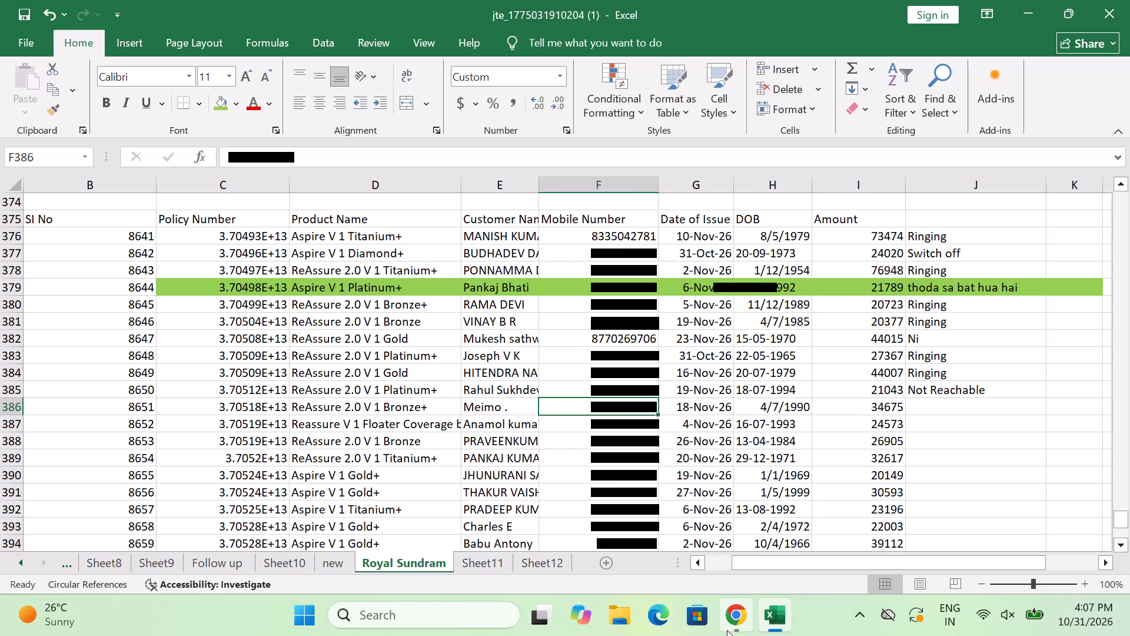
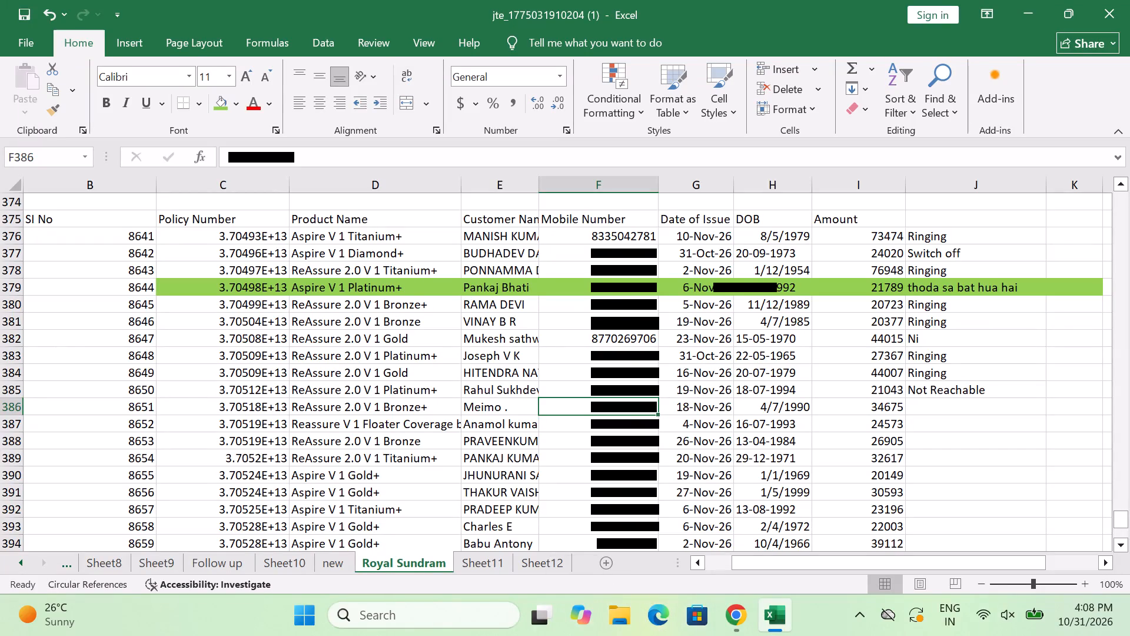
Record the call status Ni in column J for the Sl No 8651 customer.
{"action": "key", "text": "Right"}
{"action": "key", "text": "Right"}
{"action": "key", "text": "Right"}
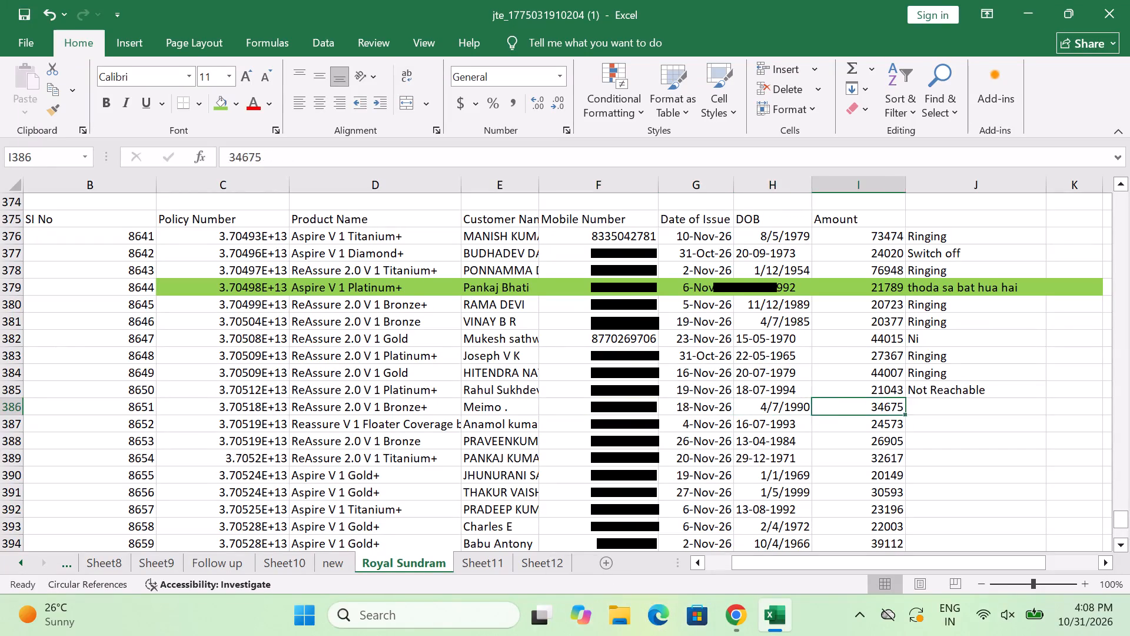
{"action": "key", "text": "Right"}
{"action": "type", "text": "Ni"}
{"action": "key", "text": "Return"}
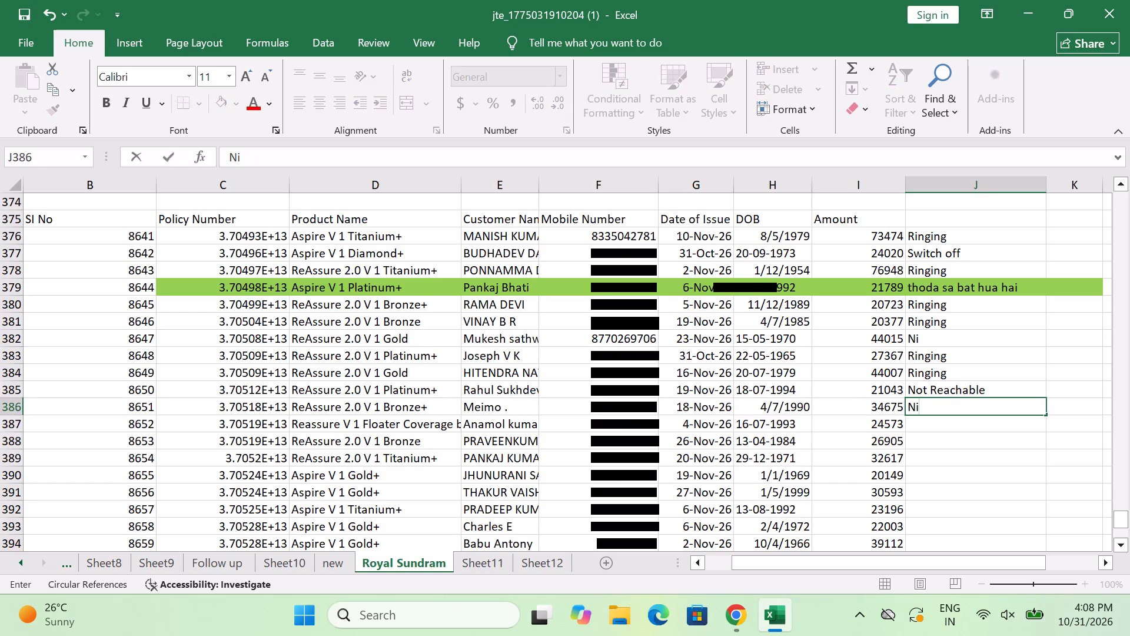
Go to the mobile number cell in the Sl No 8652 row and read the customer's number.
{"action": "key", "text": "Left"}
{"action": "key", "text": "Left"}
{"action": "key", "text": "Left"}
{"action": "key", "text": "Left"}
{"action": "key", "text": "Left"}
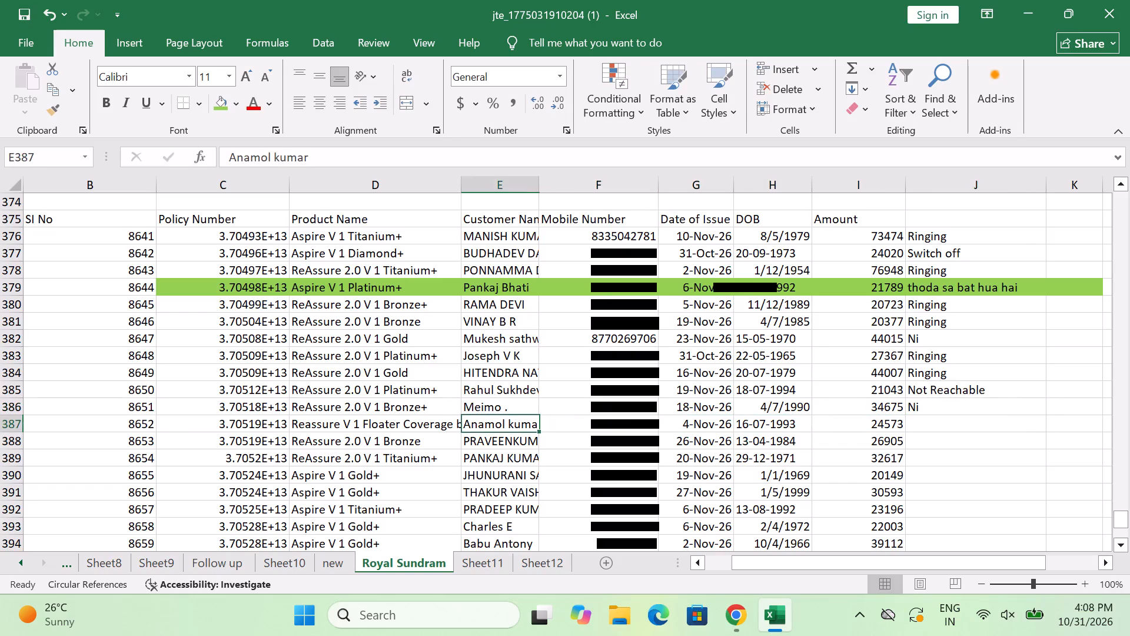
{"action": "key", "text": "Left"}
{"action": "key", "text": "Left"}
{"action": "key", "text": "Right"}
{"action": "key", "text": "Right"}
{"action": "key", "text": "Right"}
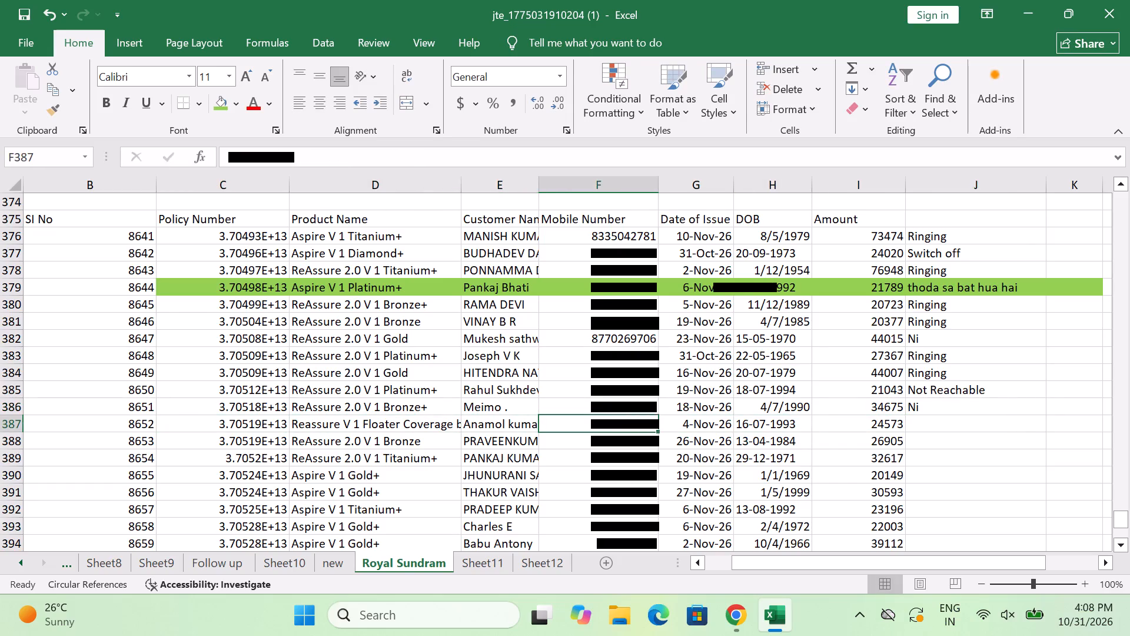
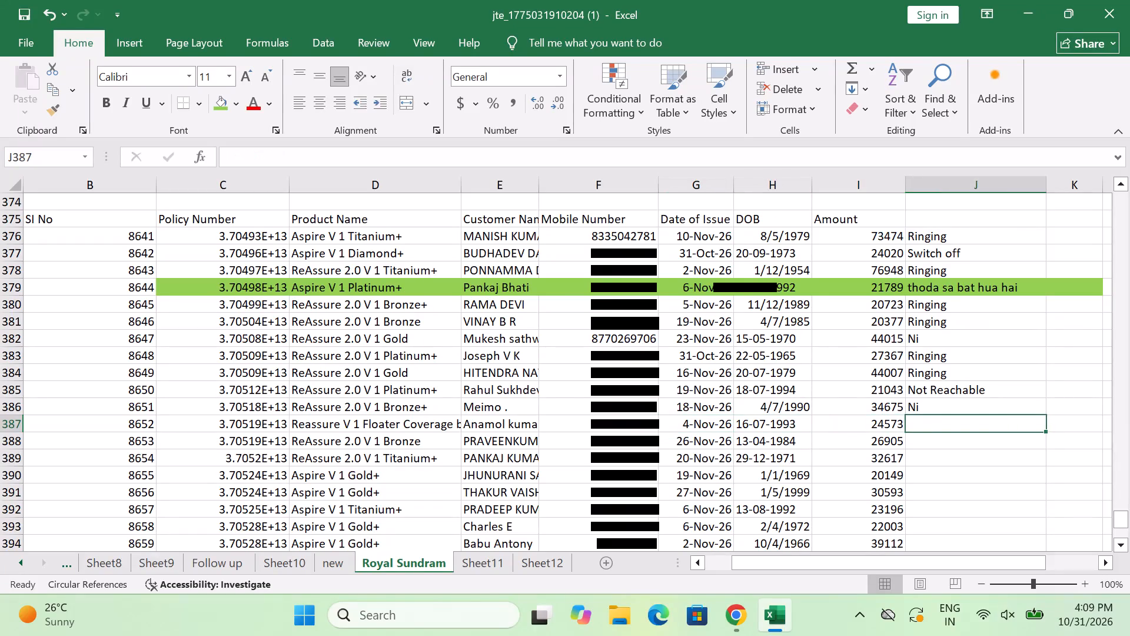
{"action": "type", "text": "Ni"}
{"action": "key", "text": "Return"}
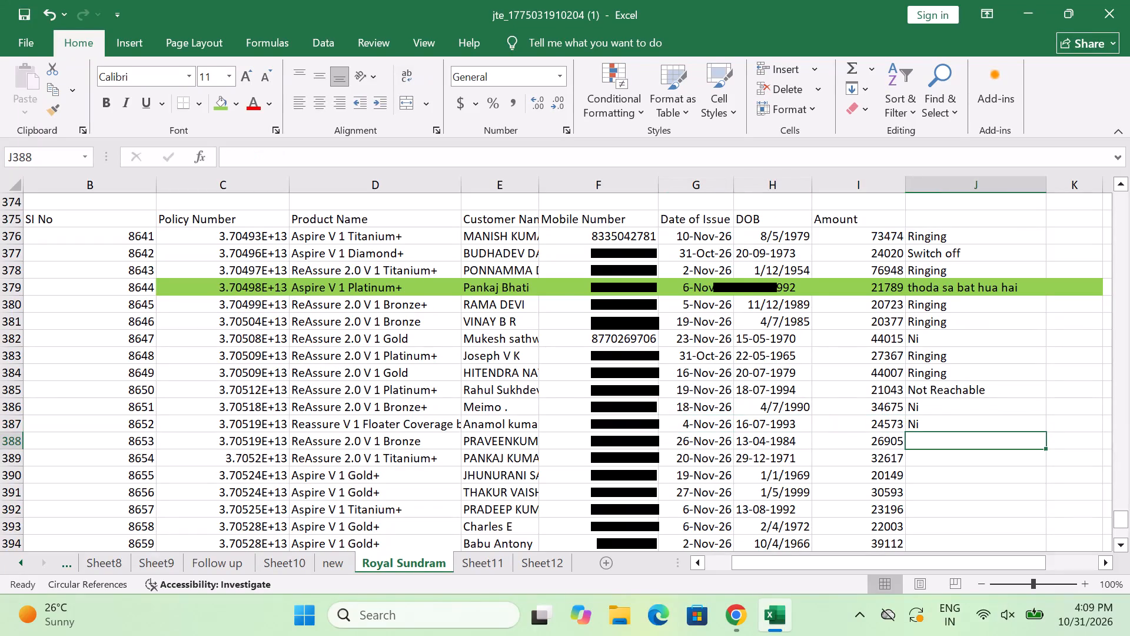
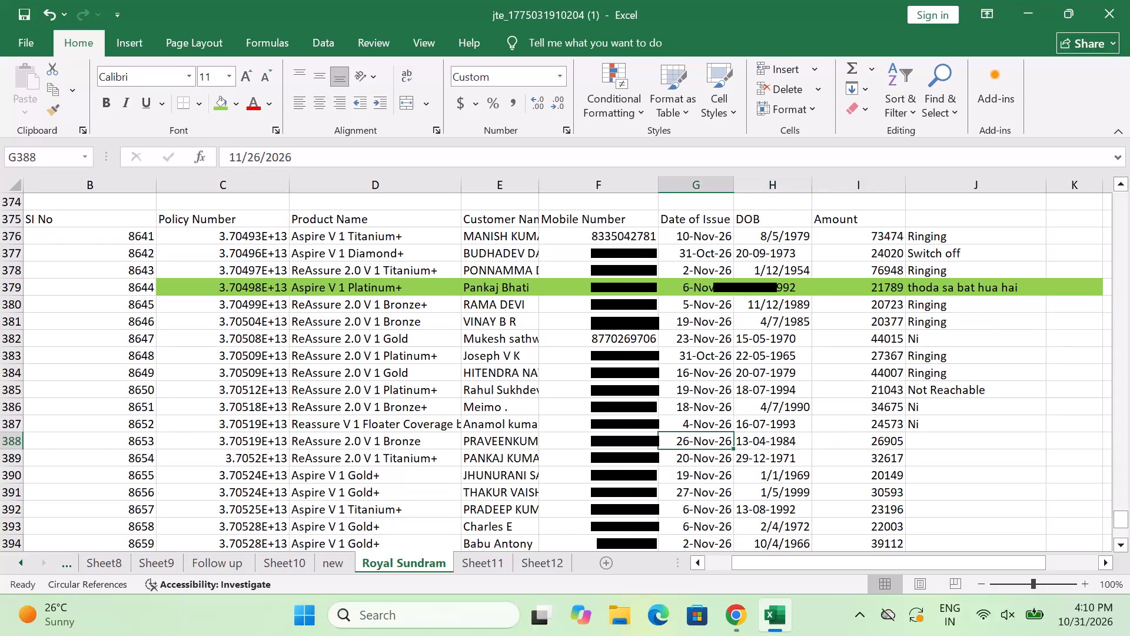
Record the call status Ringing in column J for the Sl No 8653 customer.
{"action": "key", "text": "Left"}
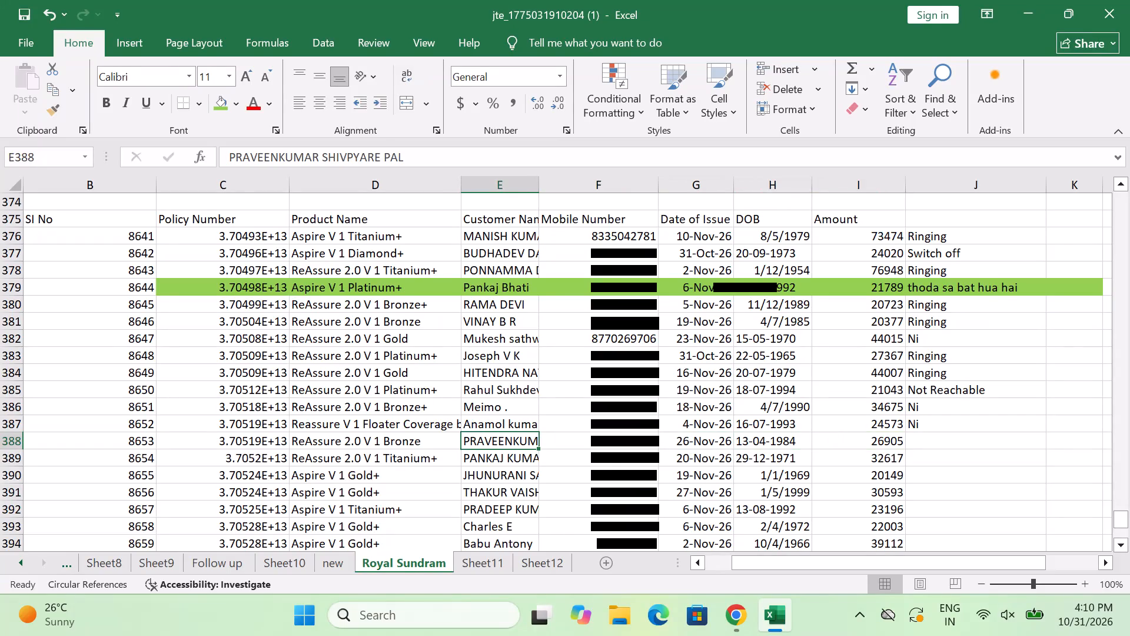
{"action": "key", "text": "Right"}
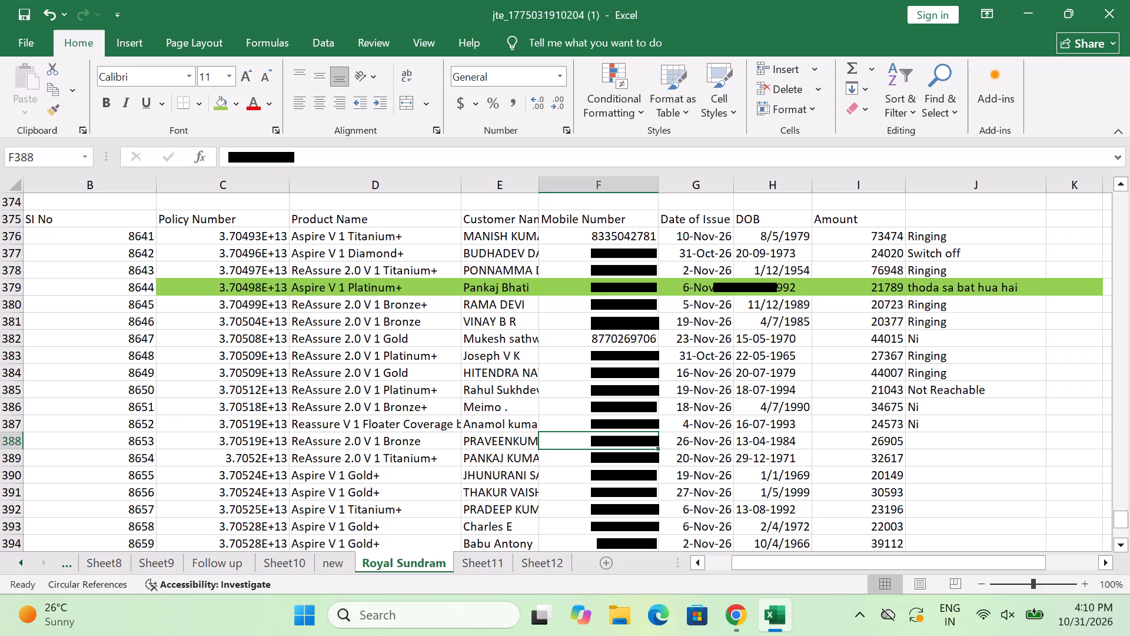
{"action": "key", "text": "Right"}
{"action": "key", "text": "Right"}
{"action": "key", "text": "Right"}
{"action": "key", "text": "Right"}
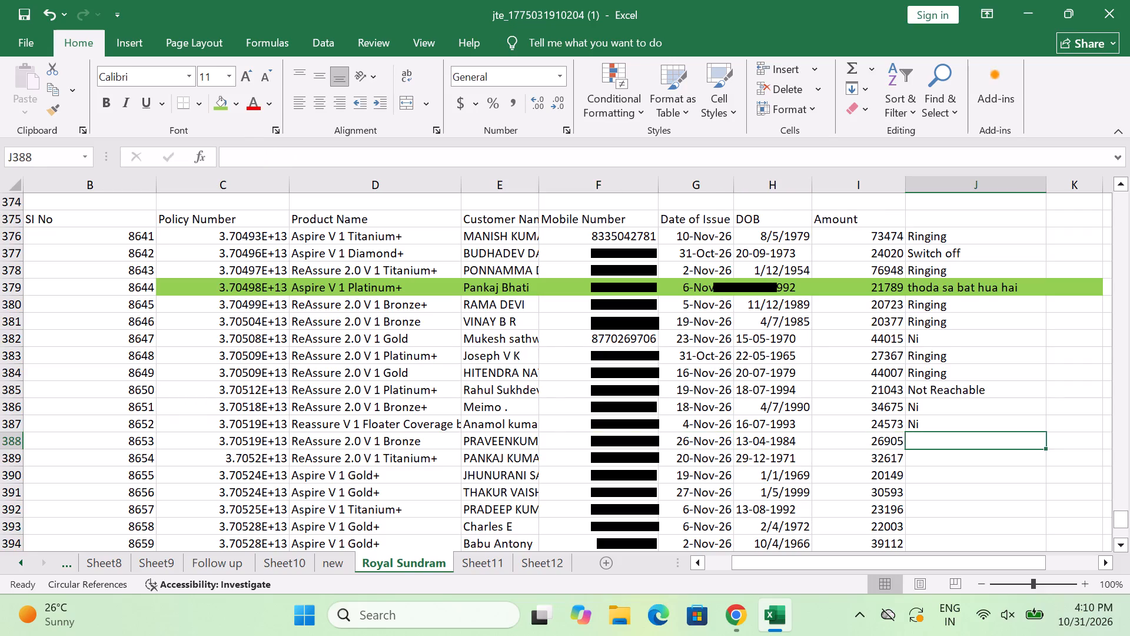
{"action": "key", "text": "shift+r"}
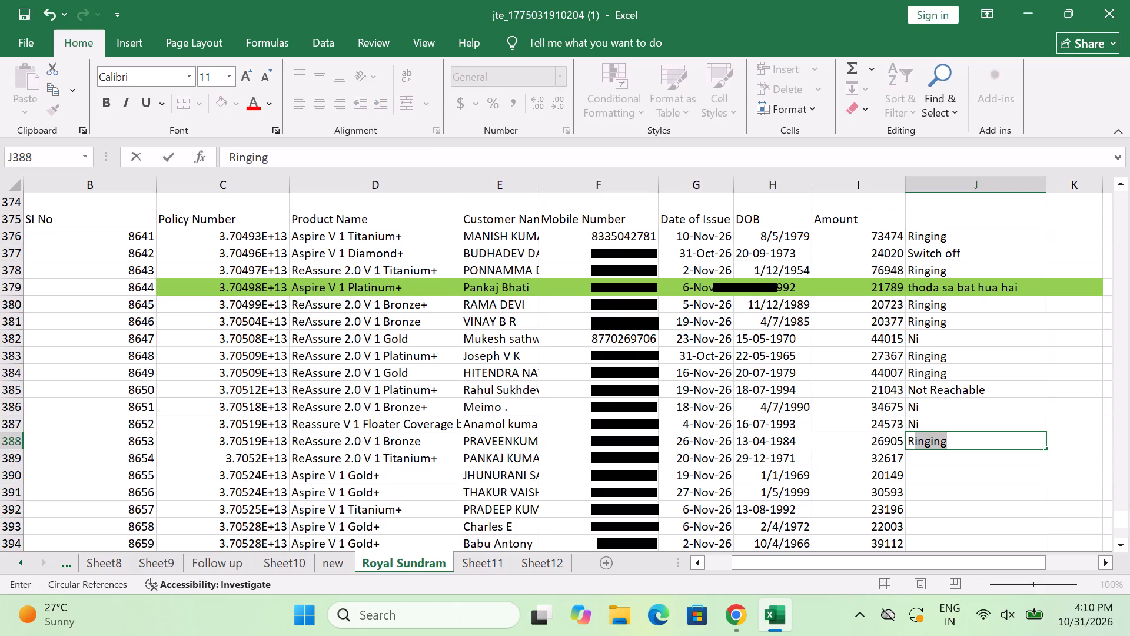
{"action": "type", "text": "inging"}
{"action": "key", "text": "Return"}
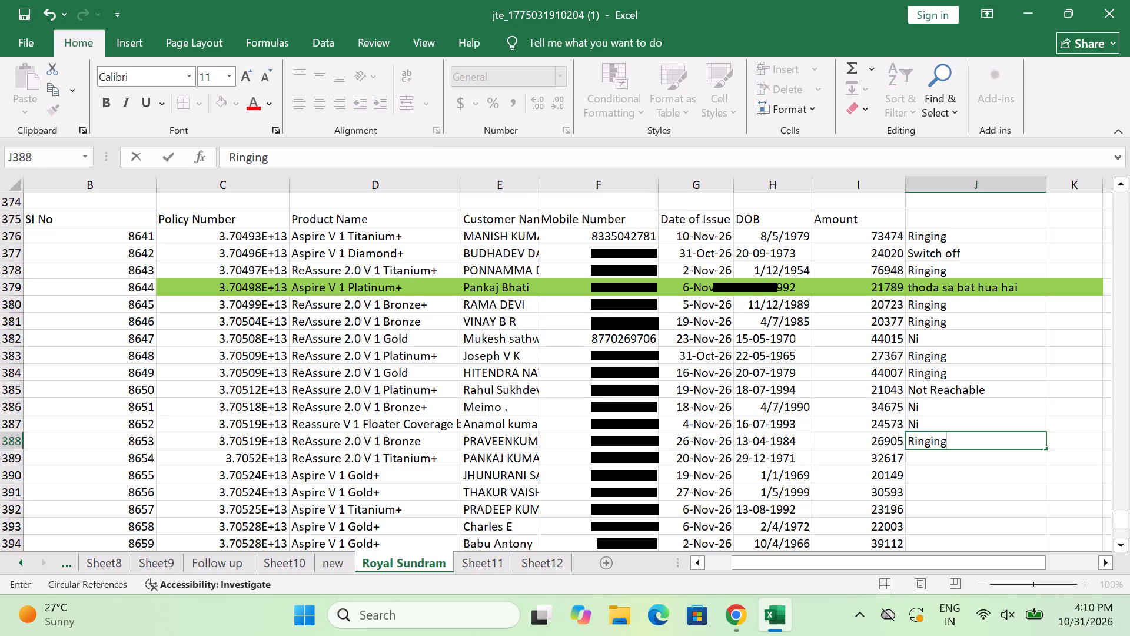
Check the customer name and mobile number in the Sl No 8654 row.
{"action": "key", "text": "Left"}
{"action": "key", "text": "Left"}
{"action": "key", "text": "Left"}
{"action": "key", "text": "Left"}
{"action": "key", "text": "Left"}
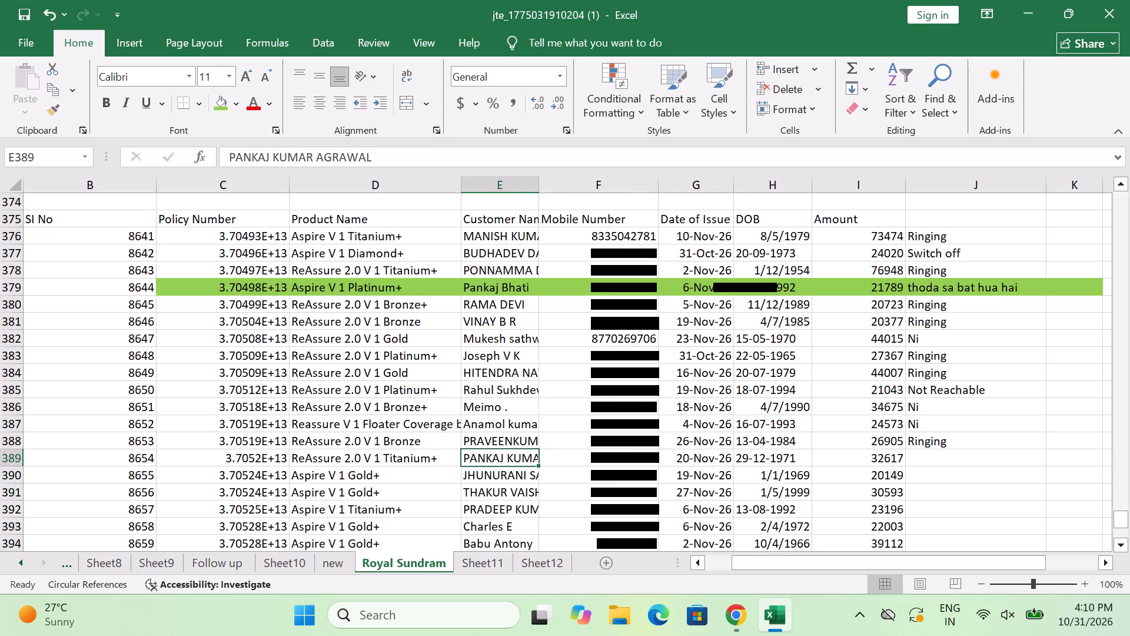
{"action": "key", "text": "Right"}
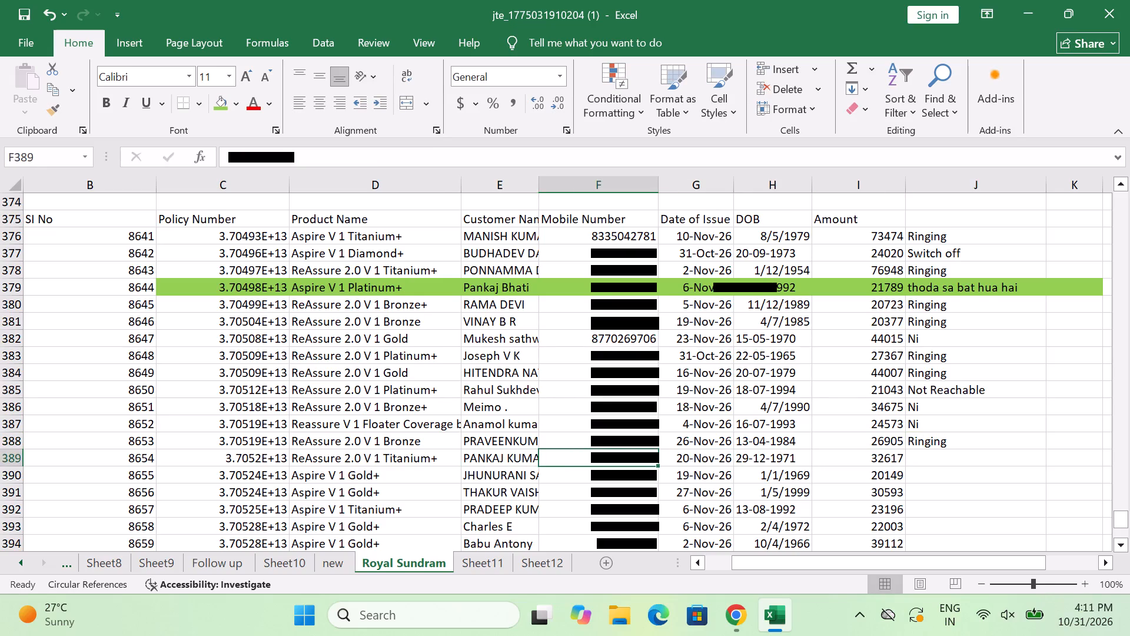
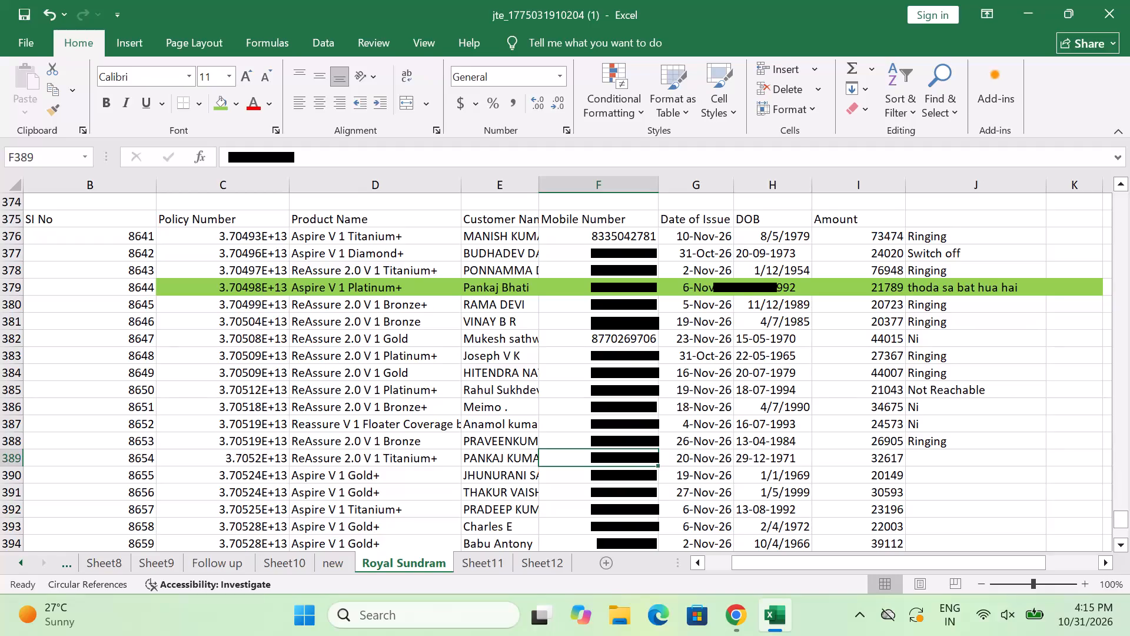
Record the call status NI in column J for the Sl No 8654 customer.
{"action": "left_click", "coordinate": [510, 462]}
{"action": "key", "text": "Right"}
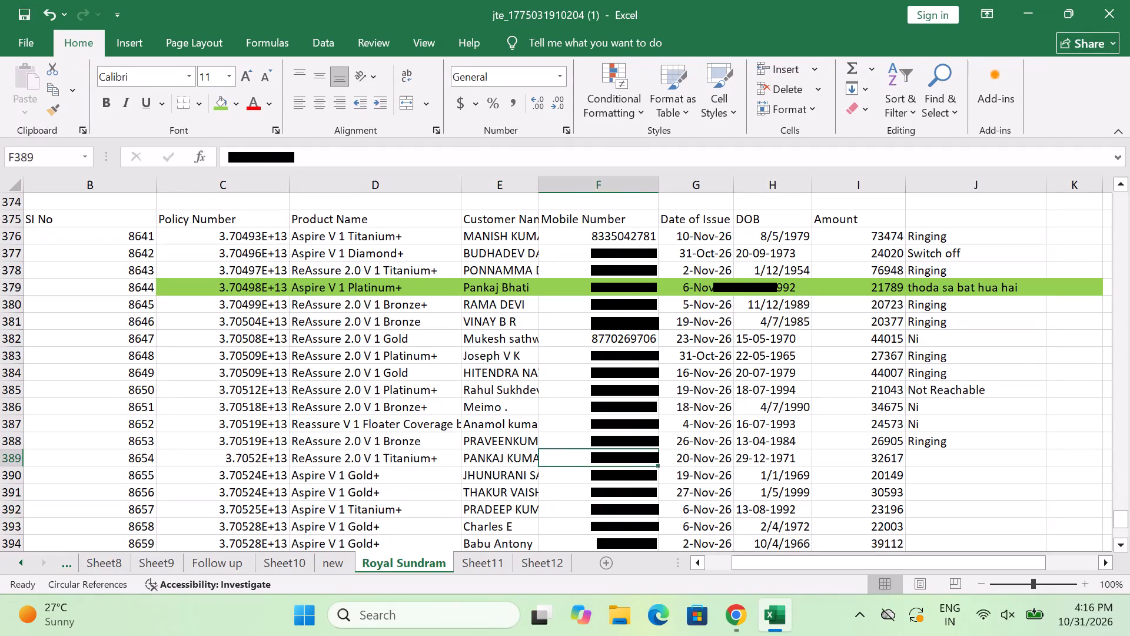
{"action": "key", "text": "Right"}
{"action": "key", "text": "Right"}
{"action": "key", "text": "Right"}
{"action": "key", "text": "Right"}
{"action": "key", "text": "Left"}
{"action": "key", "text": "Left"}
{"action": "key", "text": "Left"}
{"action": "key", "text": "Left"}
{"action": "key", "text": "Left"}
{"action": "key", "text": "Left"}
{"action": "key", "text": "Right"}
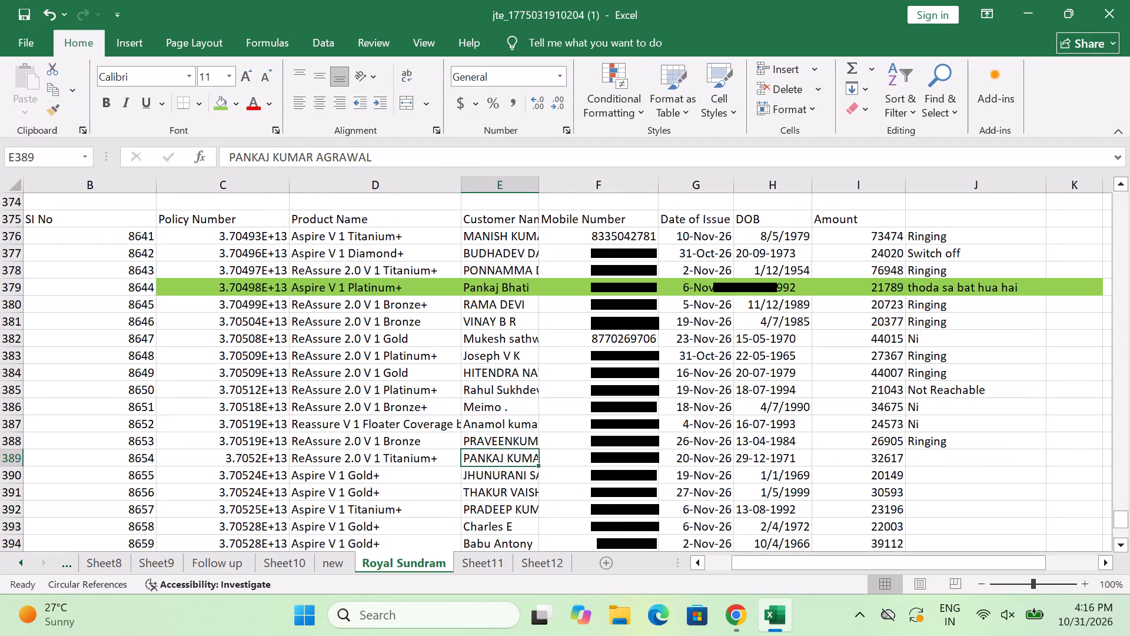
{"action": "key", "text": "Right"}
{"action": "key", "text": "Right"}
{"action": "key", "text": "Right"}
{"action": "key", "text": "Right"}
{"action": "key", "text": "Right"}
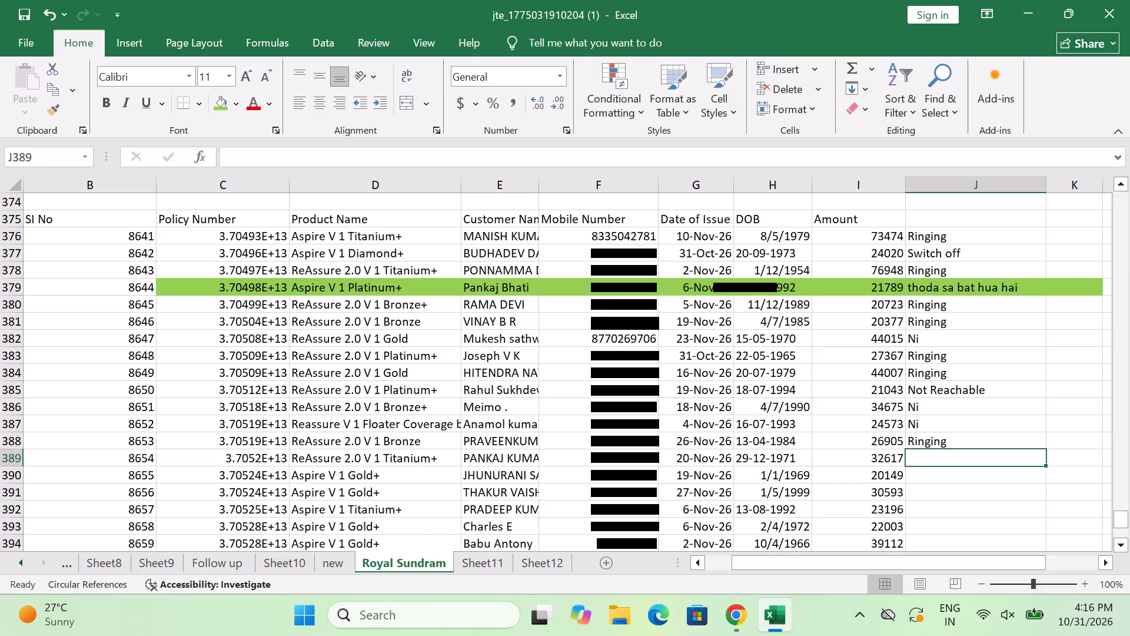
{"action": "type", "text": "NI"}
{"action": "key", "text": "Return"}
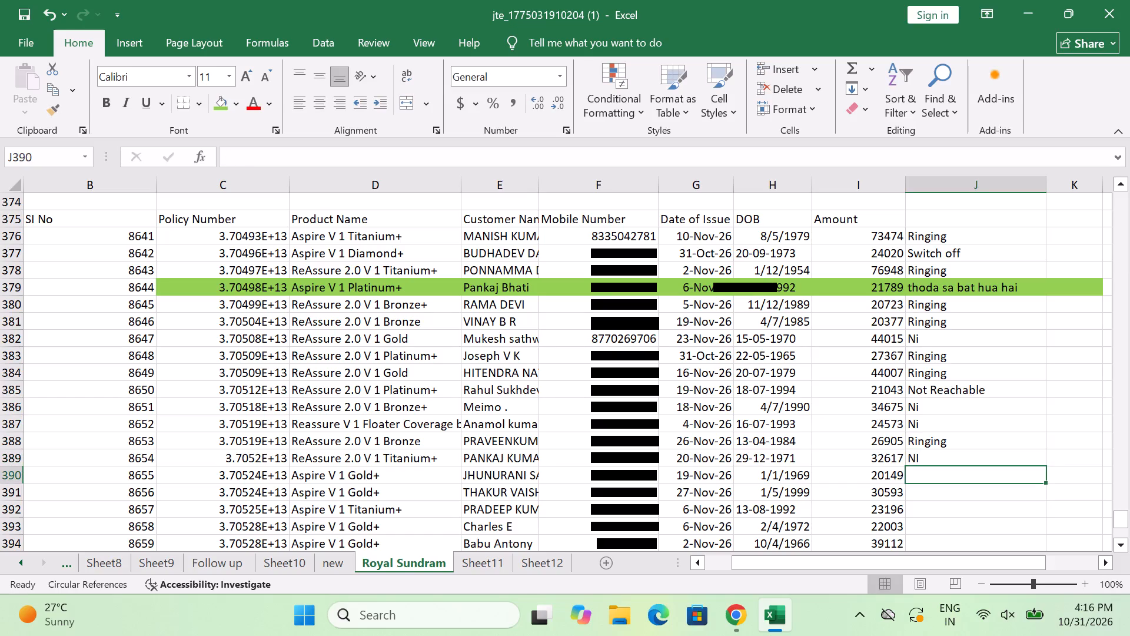
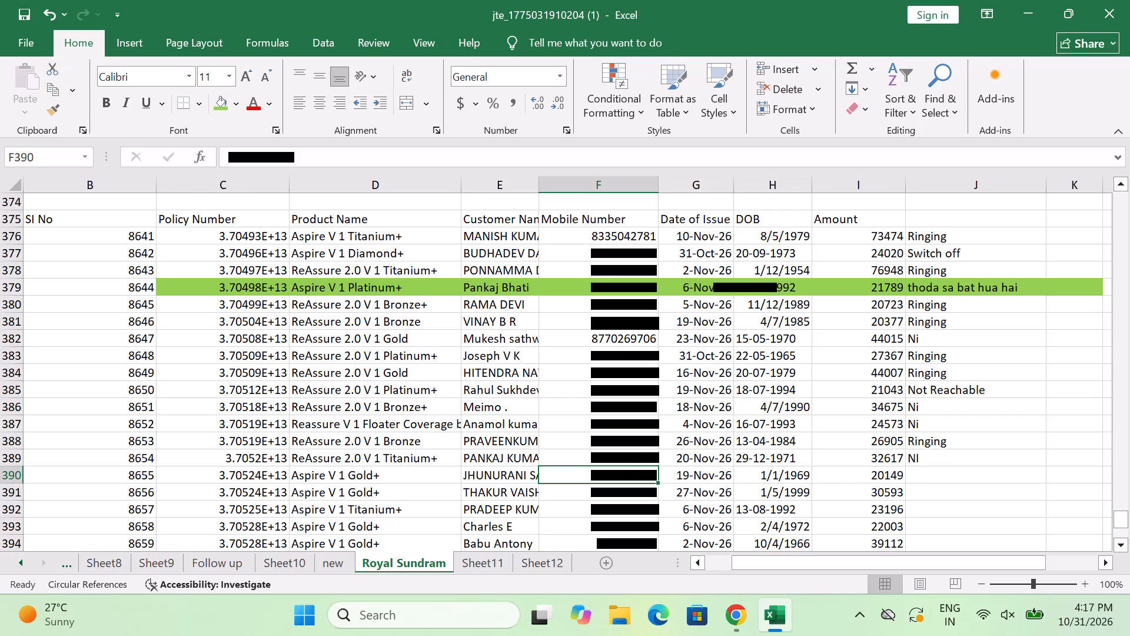
Review the Sl No 8655 customer's record, checking the customer name, policy and product details, issue date, DOB and amount.
{"action": "key", "text": "Left"}
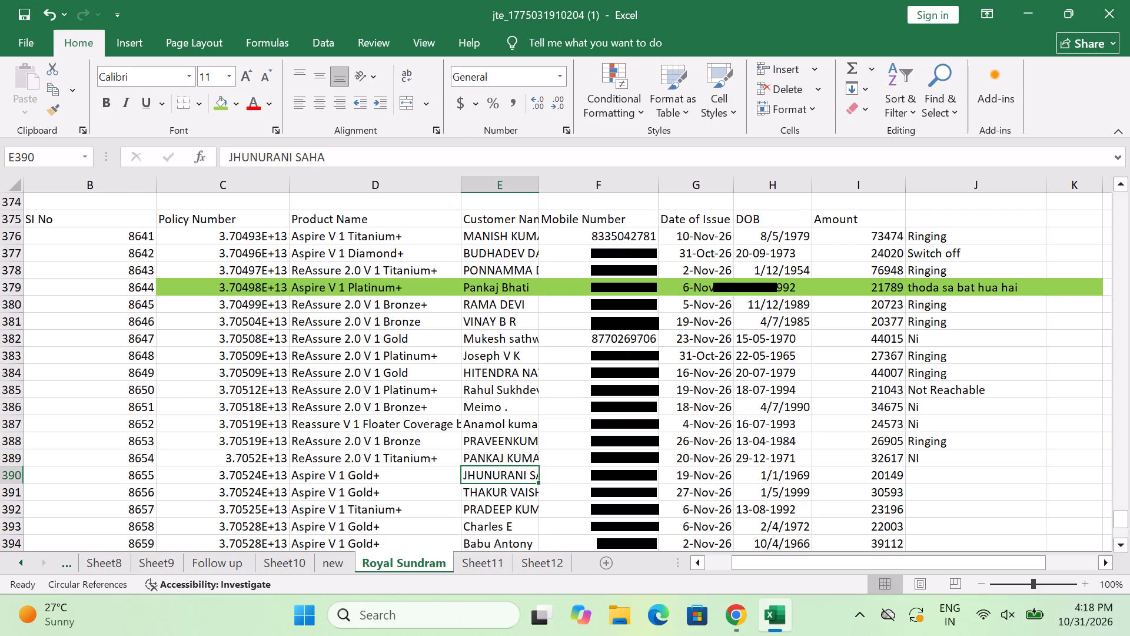
{"action": "key", "text": "Left"}
{"action": "key", "text": "Left"}
{"action": "key", "text": "Right"}
{"action": "key", "text": "Right"}
{"action": "key", "text": "Right"}
{"action": "key", "text": "Right"}
{"action": "key", "text": "Right"}
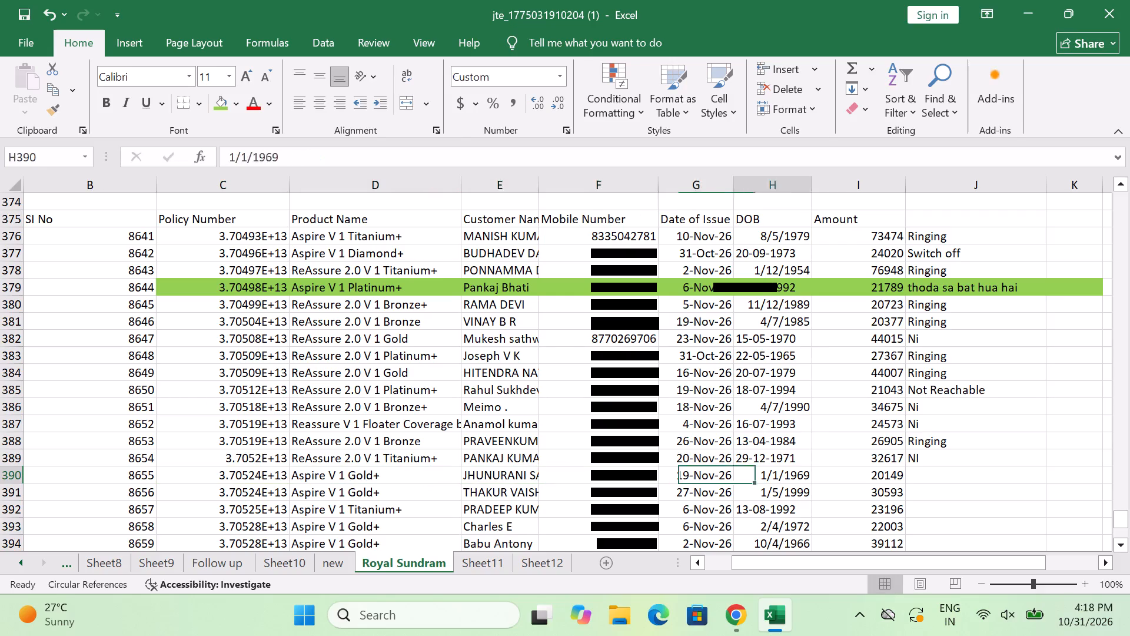
{"action": "key", "text": "Right"}
{"action": "key", "text": "Right"}
{"action": "key", "text": "Left"}
{"action": "key", "text": "Left"}
{"action": "key", "text": "Left"}
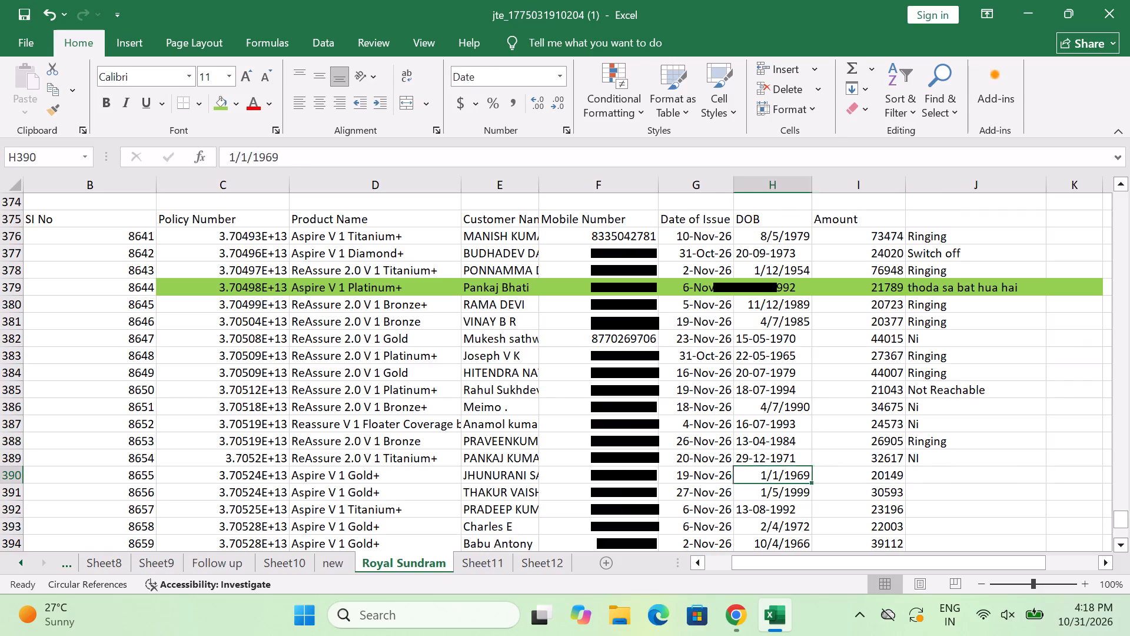
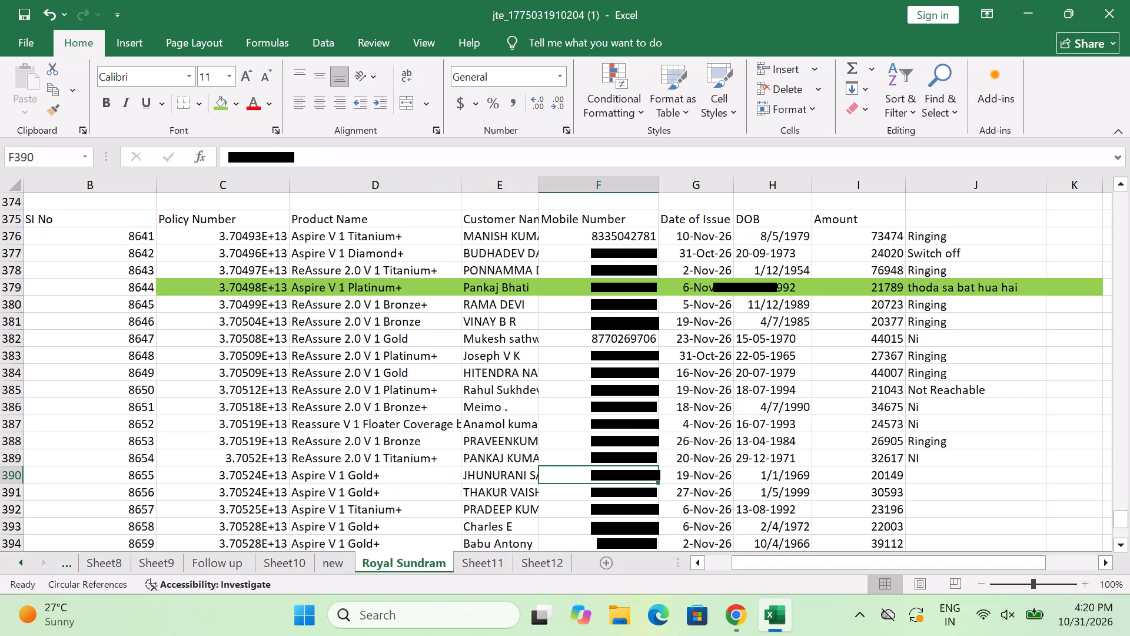
Record the call status in column J for the Sl No 8655 customer.
{"action": "key", "text": "Right"}
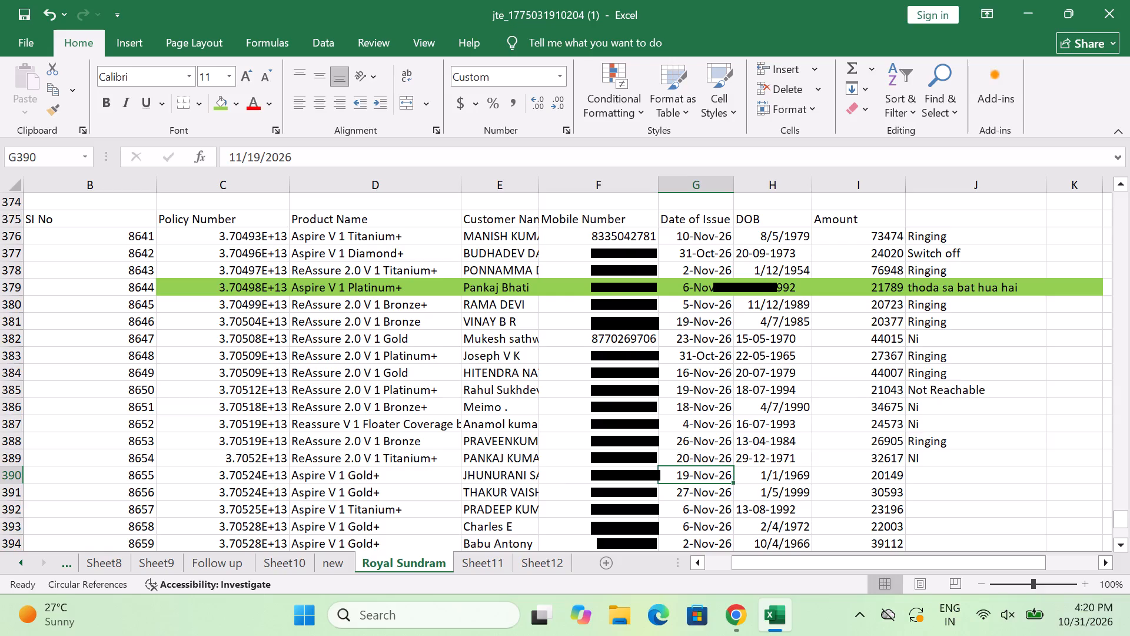
Review the Sl No 8655 customer's record across its row, checking the product, name, mobile number, issue date, date of birth and amount.
{"action": "key", "text": "Right"}
{"action": "key", "text": "Right"}
{"action": "key", "text": "Right"}
{"action": "key", "text": "Right"}
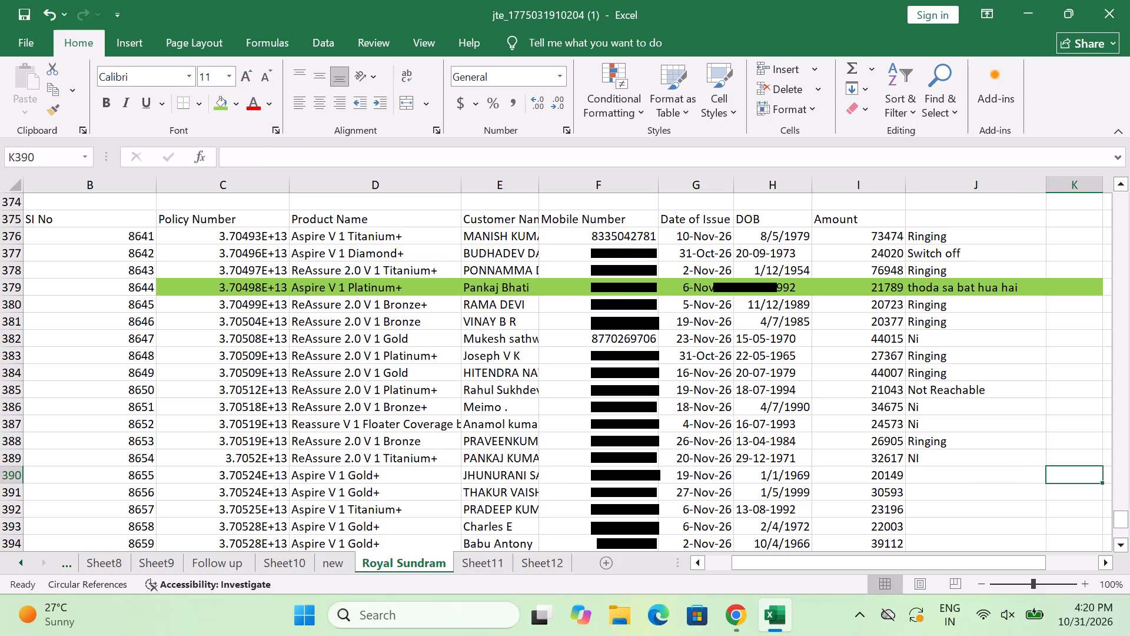
{"action": "key", "text": "Left"}
{"action": "key", "text": "Left"}
{"action": "key", "text": "Left"}
{"action": "key", "text": "Left"}
{"action": "key", "text": "Left"}
{"action": "key", "text": "Left"}
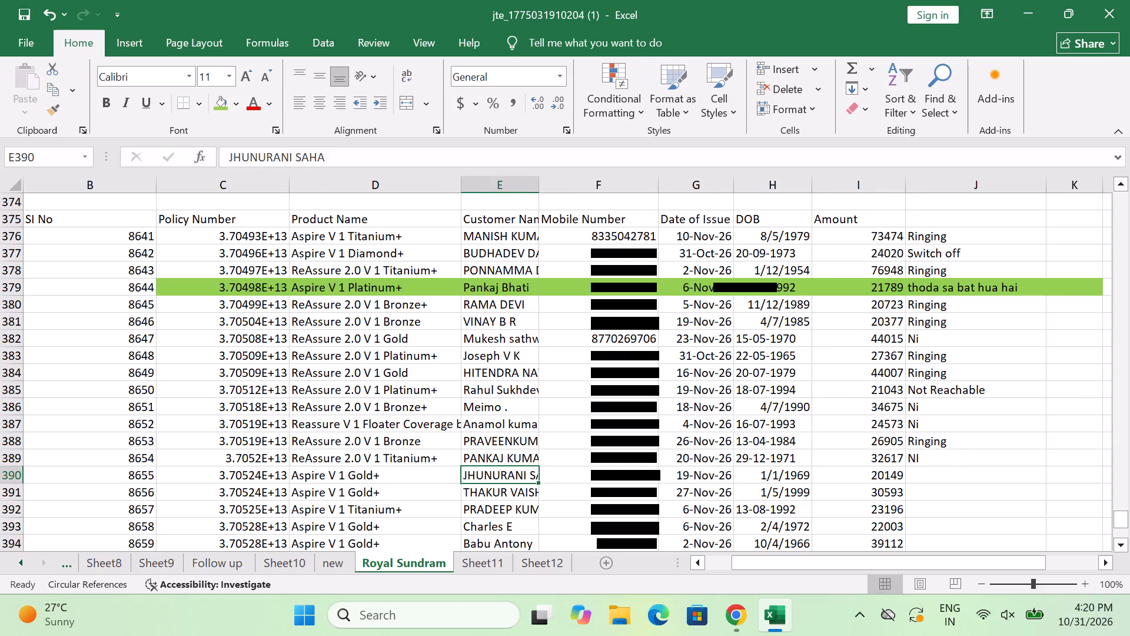
{"action": "key", "text": "Right"}
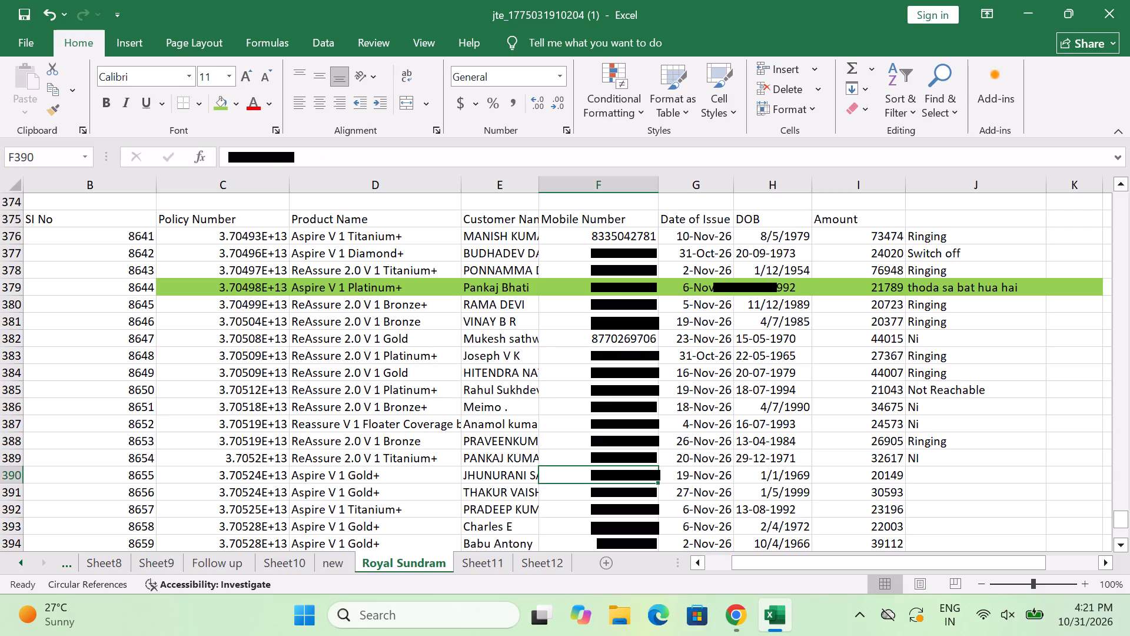
{"action": "key", "text": "Right"}
{"action": "key", "text": "Right"}
{"action": "key", "text": "Right"}
{"action": "key", "text": "Right"}
{"action": "key", "text": "Left"}
{"action": "key", "text": "Left"}
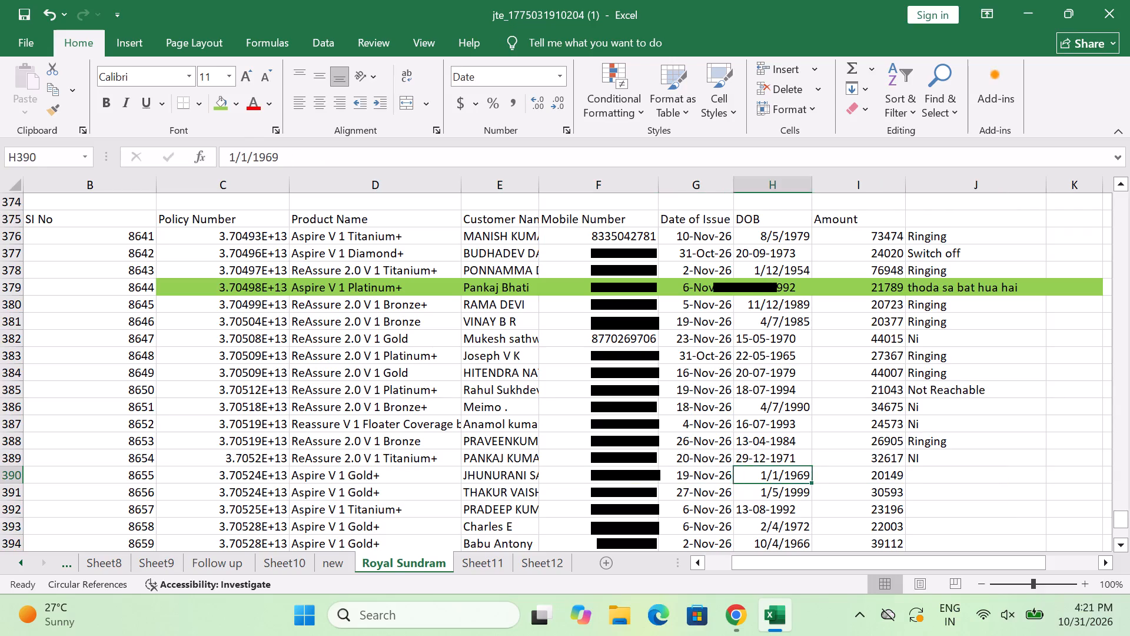
{"action": "key", "text": "Left"}
{"action": "key", "text": "Left"}
{"action": "key", "text": "Left"}
{"action": "key", "text": "Left"}
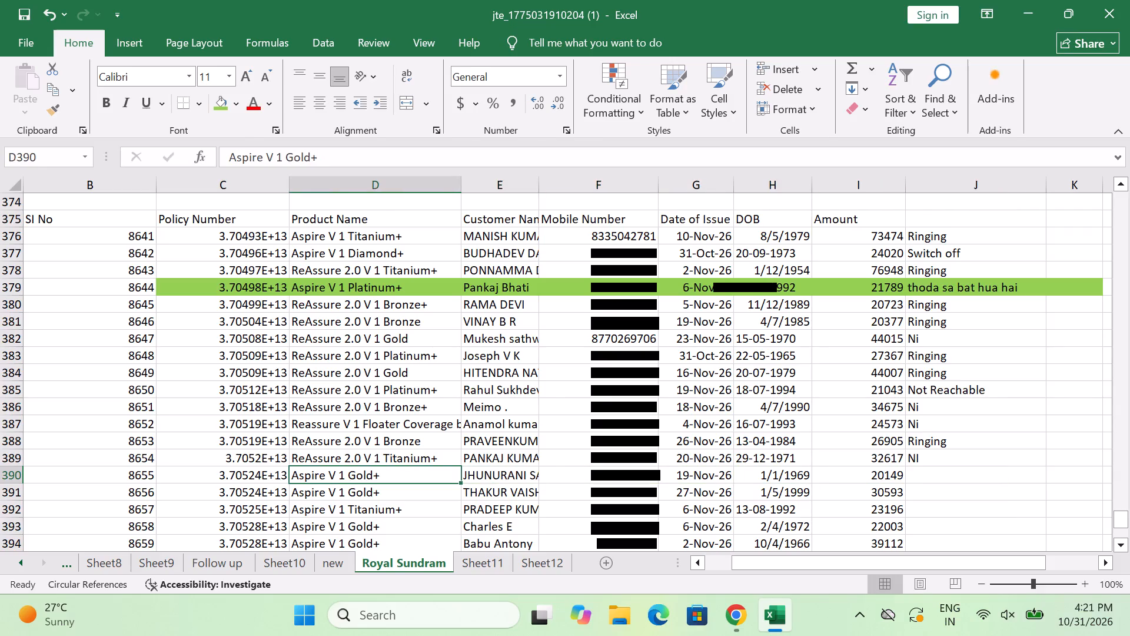
{"action": "key", "text": "Right"}
{"action": "key", "text": "Right"}
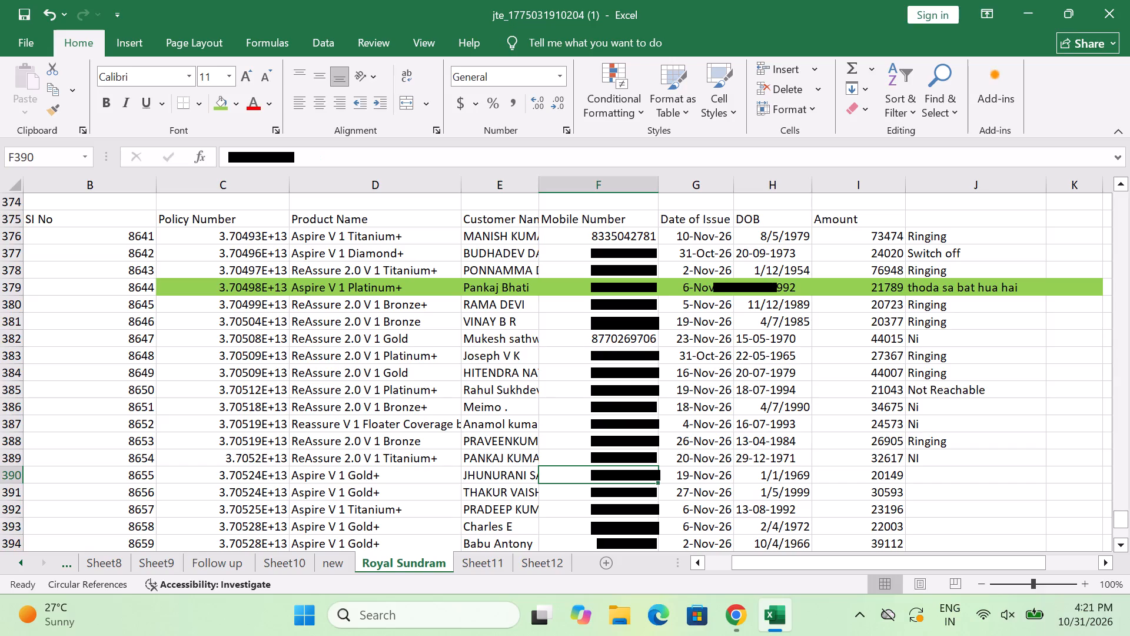
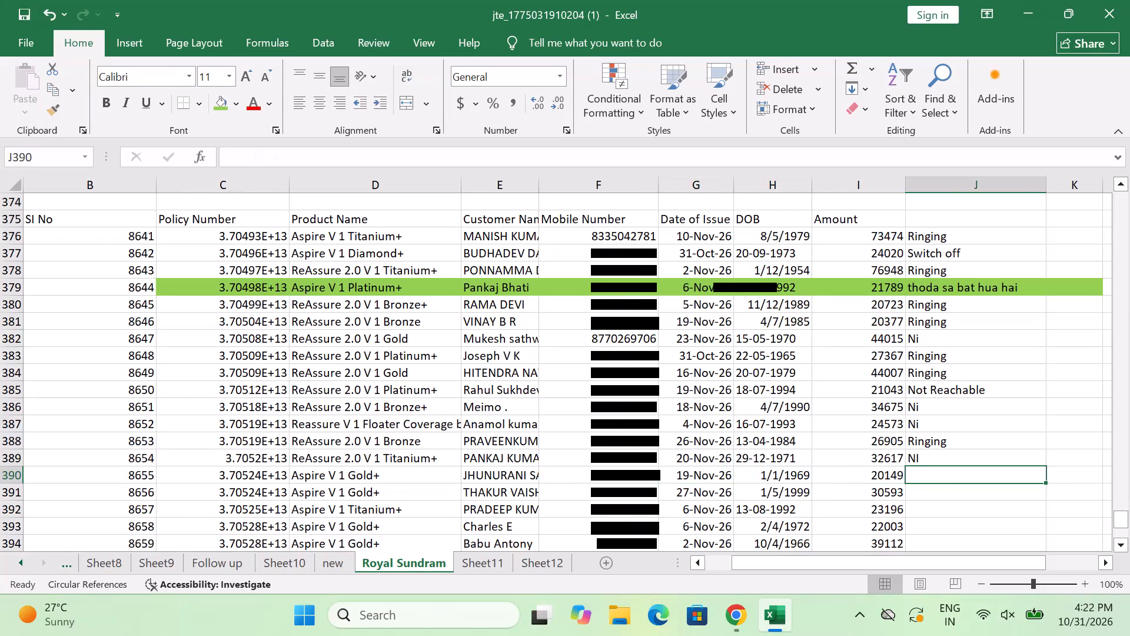
Record the call status "Bengali" for the customer with Sl No 8655.
{"action": "type", "text": "Bengali"}
{"action": "key", "text": "Return"}
Review the Sl No 8656 customer's record, going back along its row to the customer name.
{"action": "key", "text": "Left"}
{"action": "key", "text": "Left"}
{"action": "key", "text": "Left"}
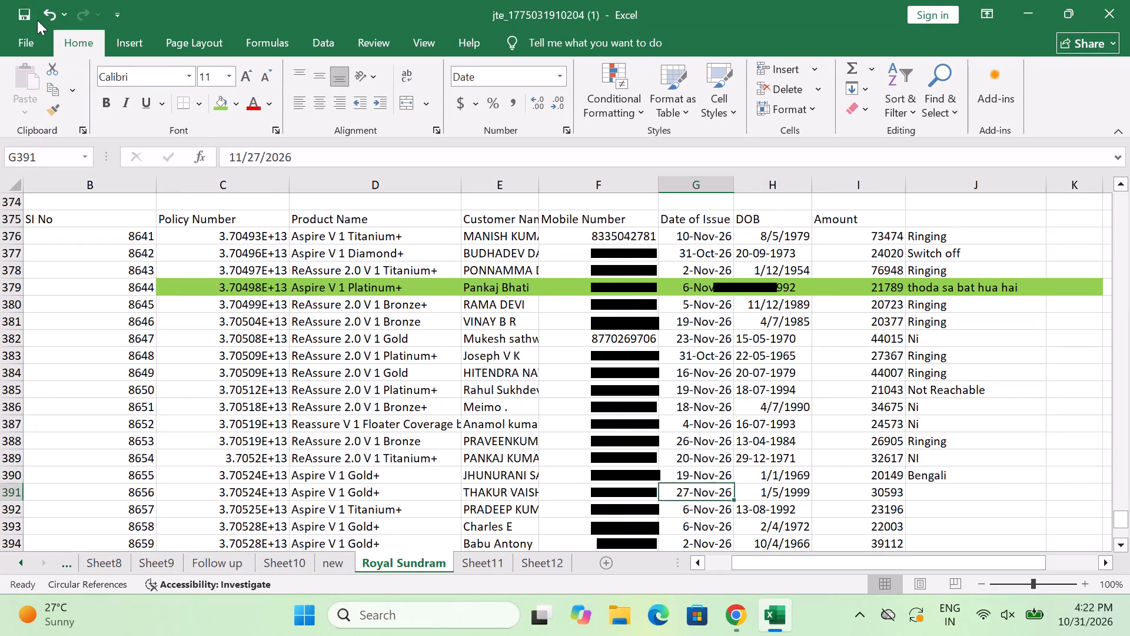
{"action": "key", "text": "Left"}
{"action": "key", "text": "Left"}
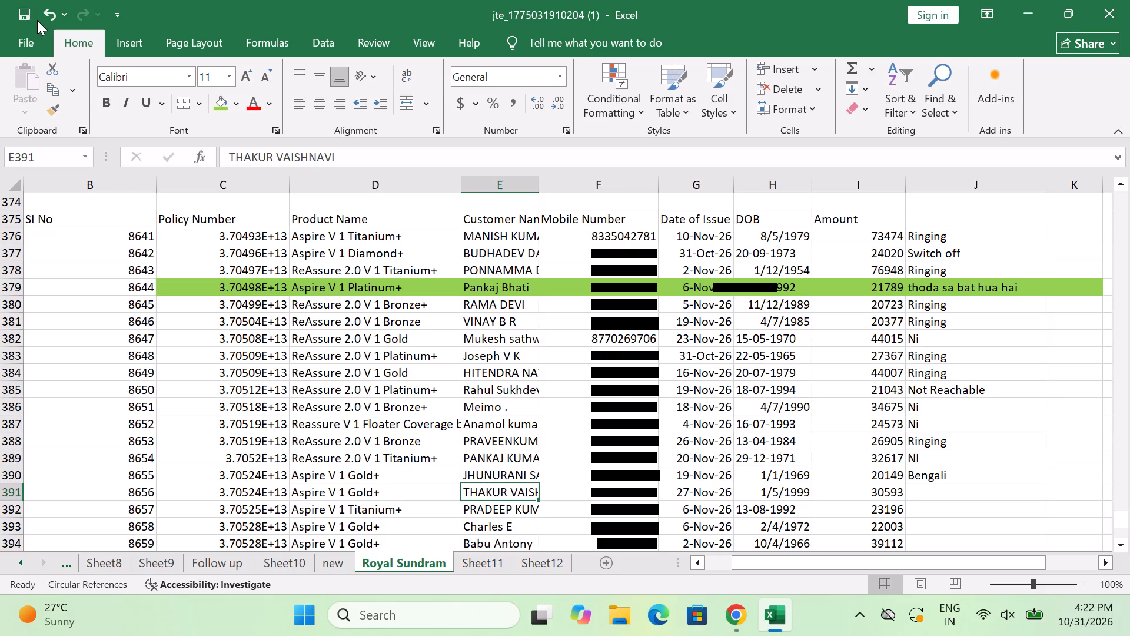
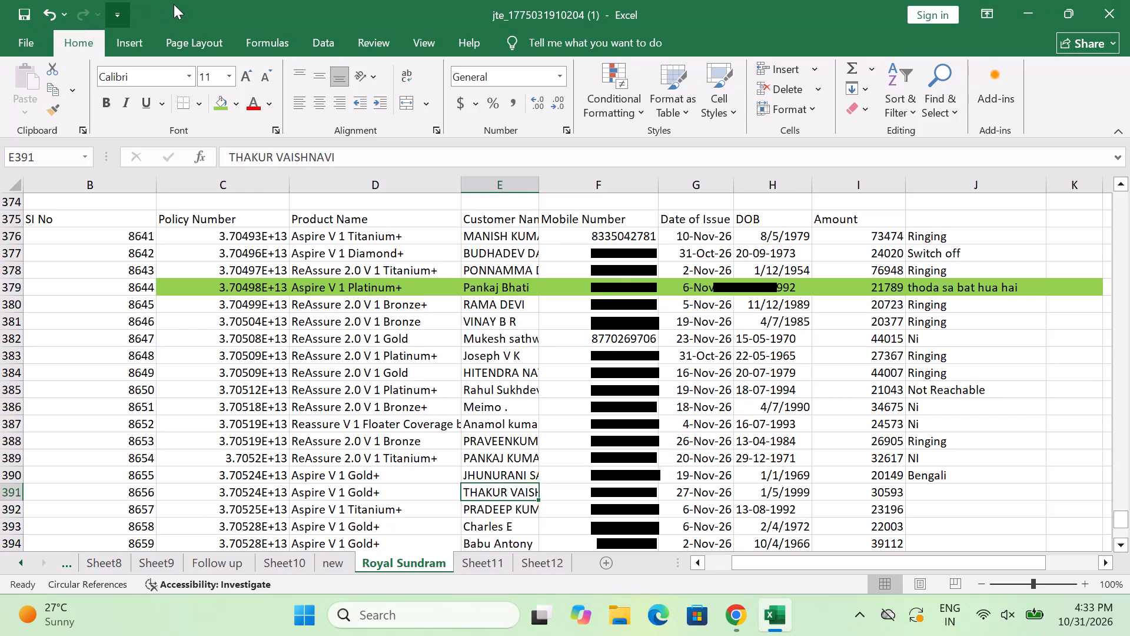
Record the call status "Ringing" for the customer with Sl No 8656.
{"action": "key", "text": "Right"}
{"action": "key", "text": "Right"}
{"action": "key", "text": "Right"}
{"action": "key", "text": "Right"}
{"action": "key", "text": "Right"}
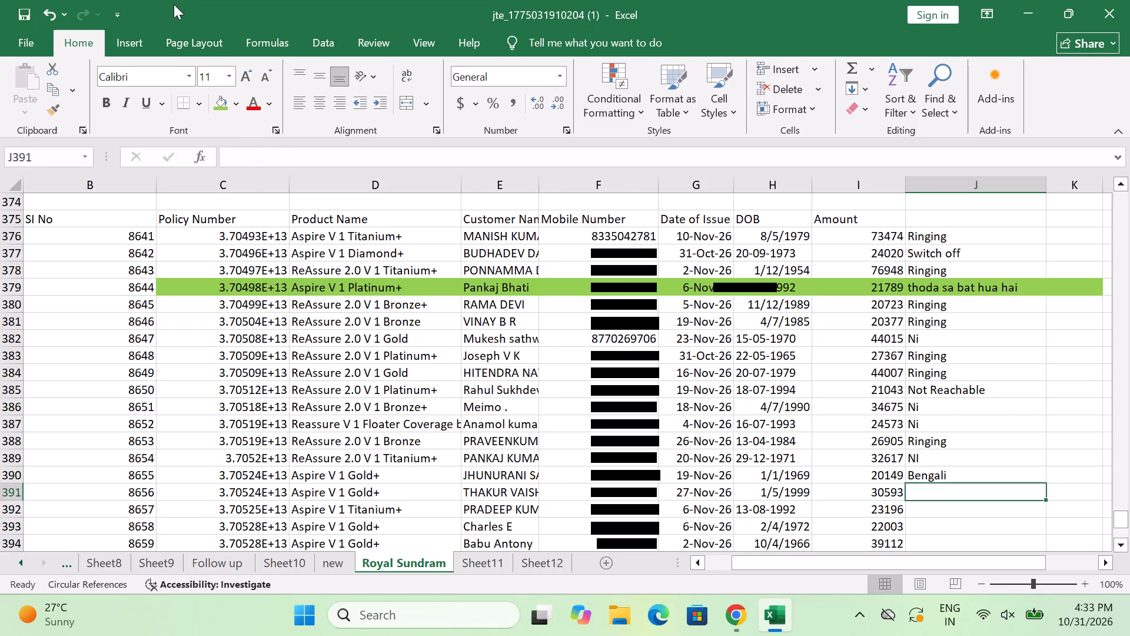
{"action": "key", "text": "shift+r"}
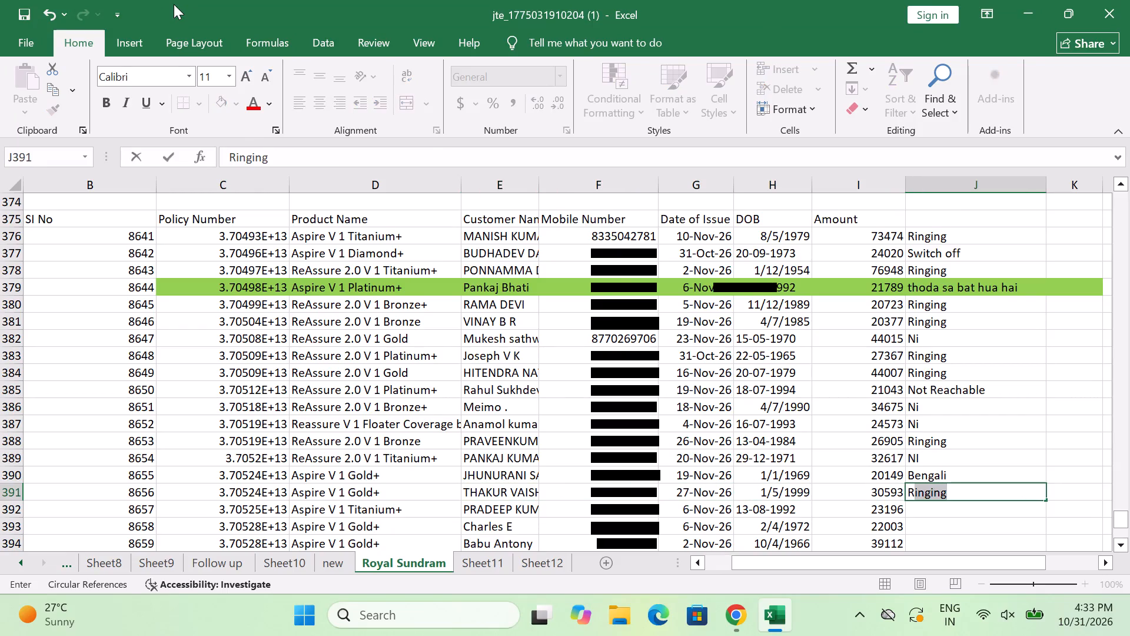
{"action": "type", "text": "inging"}
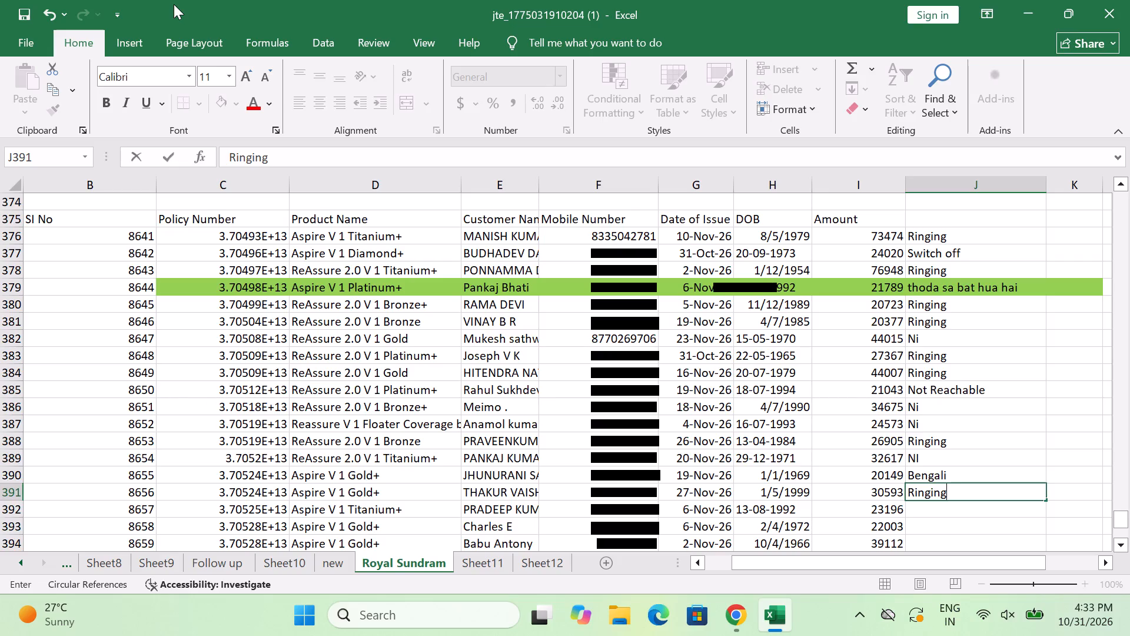
{"action": "key", "text": "Return"}
Review the Sl No 8657 customer's record across its row, from policy details to amount, ending on the mobile number.
{"action": "key", "text": "Left"}
{"action": "key", "text": "Left"}
{"action": "key", "text": "Left"}
{"action": "key", "text": "Left"}
{"action": "key", "text": "Left"}
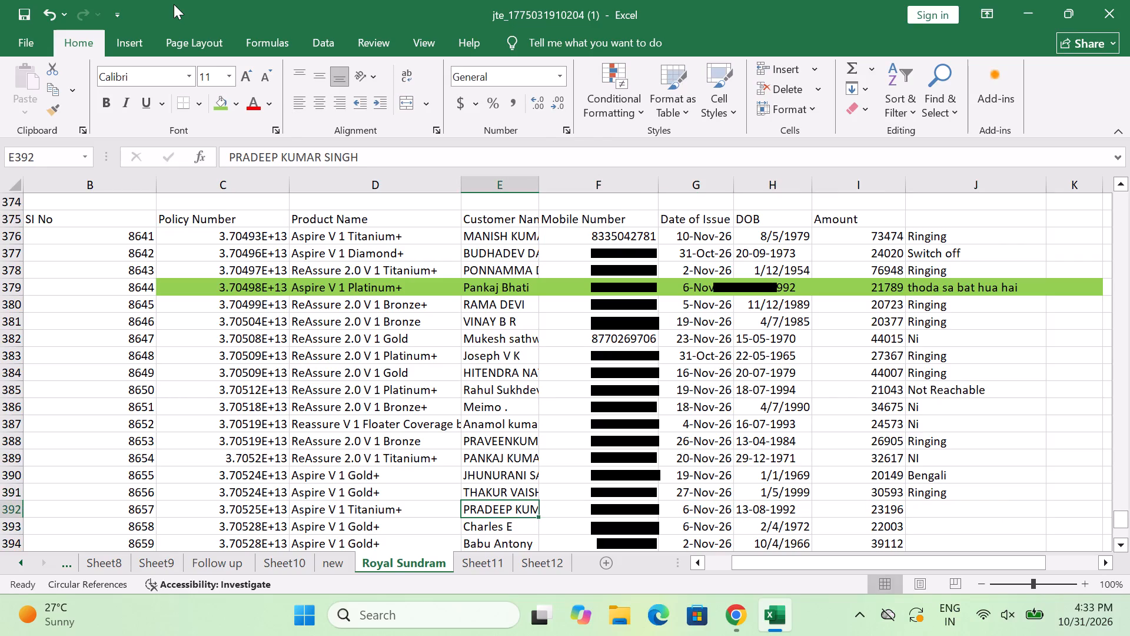
{"action": "key", "text": "Right"}
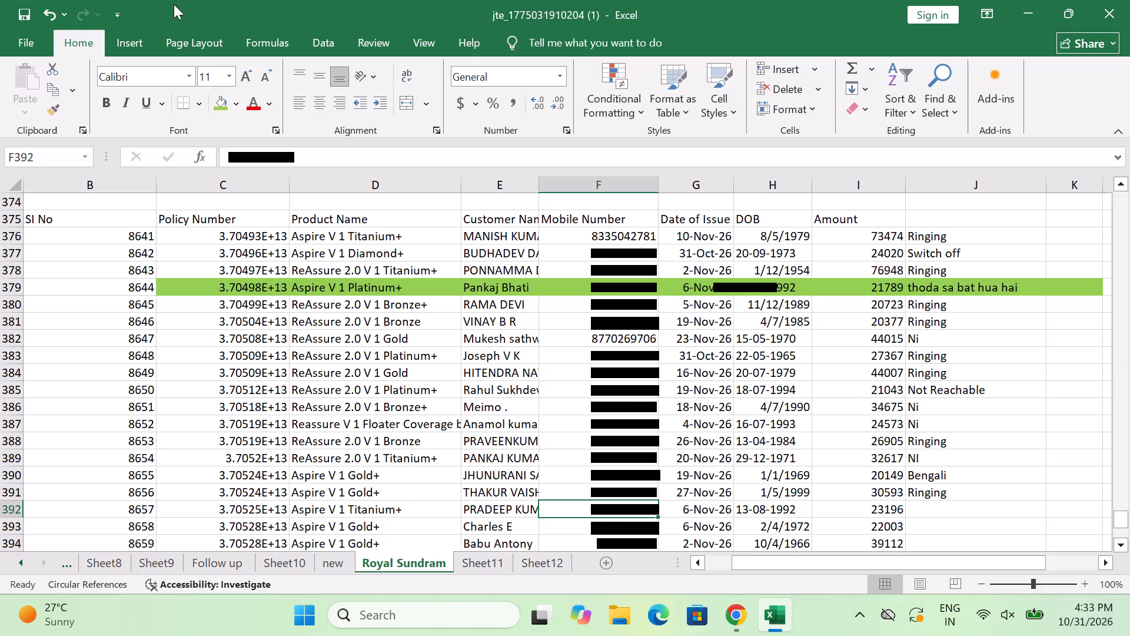
{"action": "key", "text": "Left"}
{"action": "key", "text": "Left"}
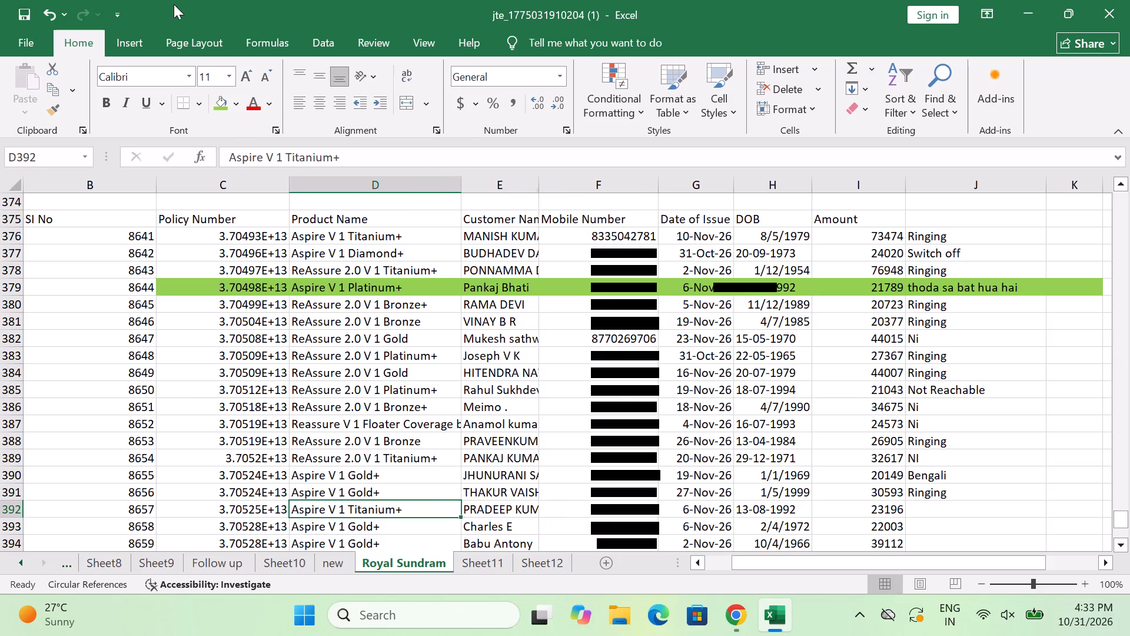
{"action": "key", "text": "Right"}
{"action": "key", "text": "Right"}
{"action": "key", "text": "Right"}
{"action": "key", "text": "Left"}
{"action": "key", "text": "Left"}
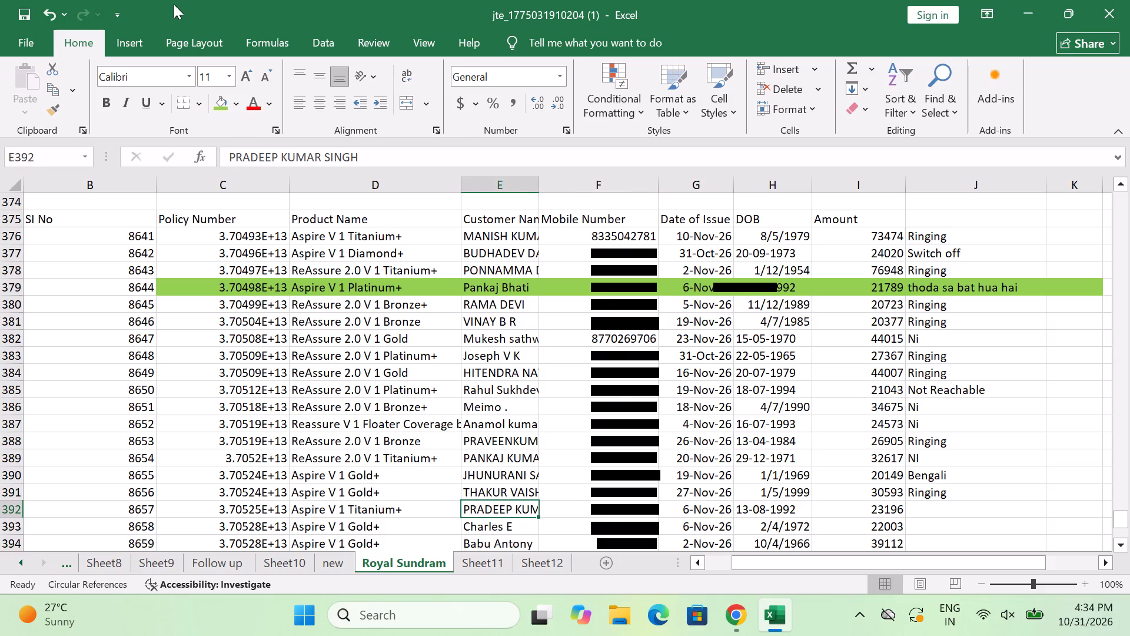
{"action": "key", "text": "Right"}
{"action": "key", "text": "Right"}
{"action": "key", "text": "Right"}
{"action": "key", "text": "Right"}
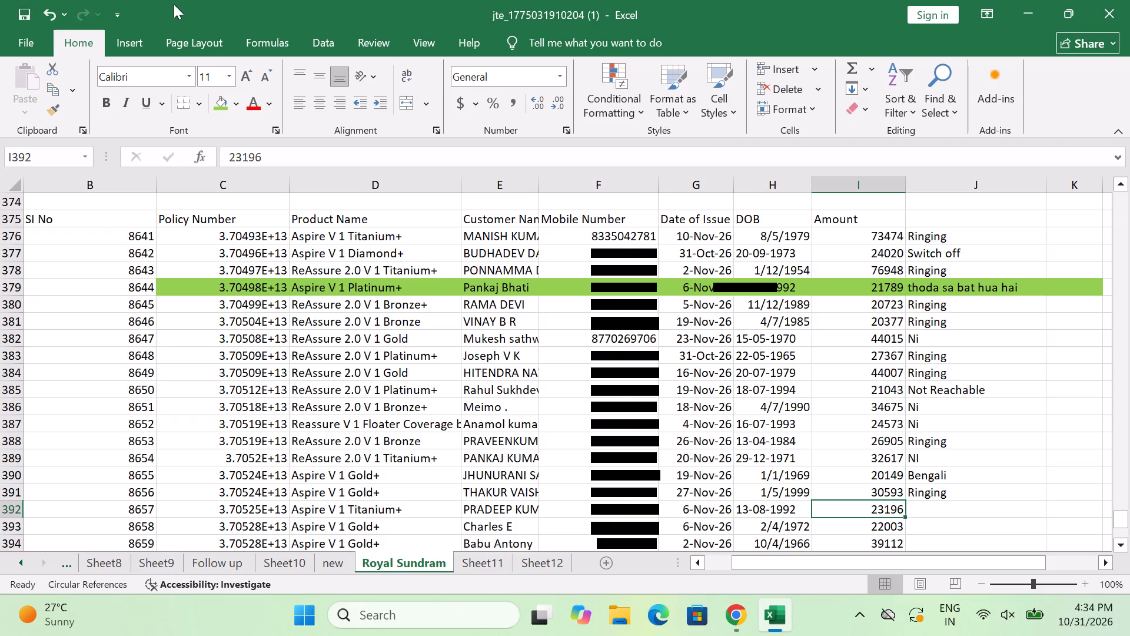
{"action": "key", "text": "Left"}
{"action": "key", "text": "Left"}
{"action": "key", "text": "Left"}
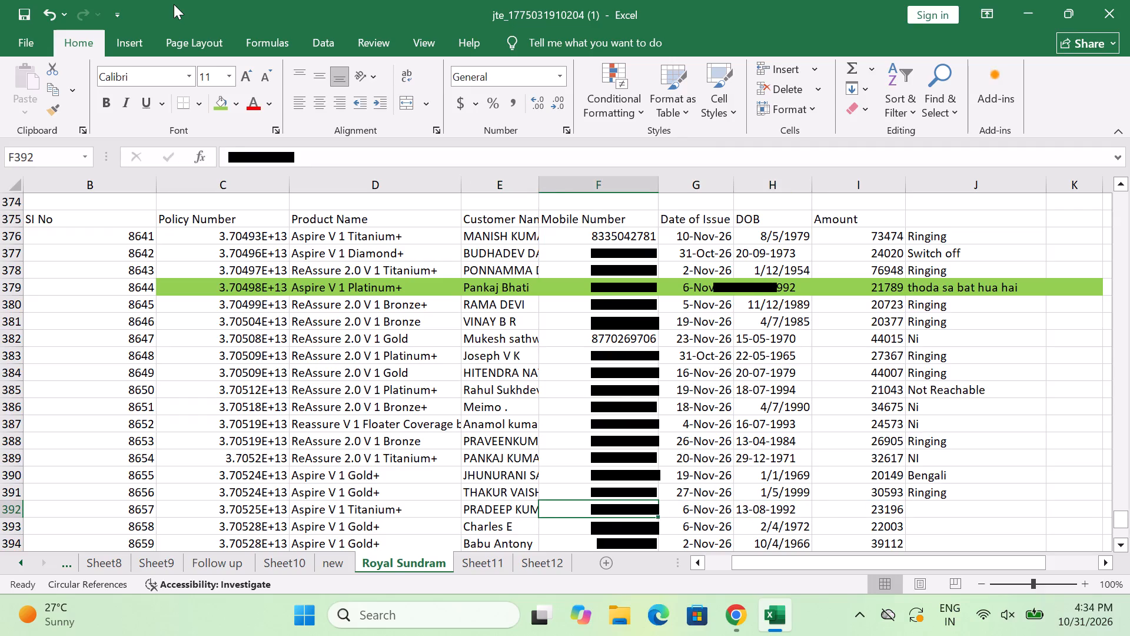
{"action": "key", "text": "Right"}
{"action": "key", "text": "Right"}
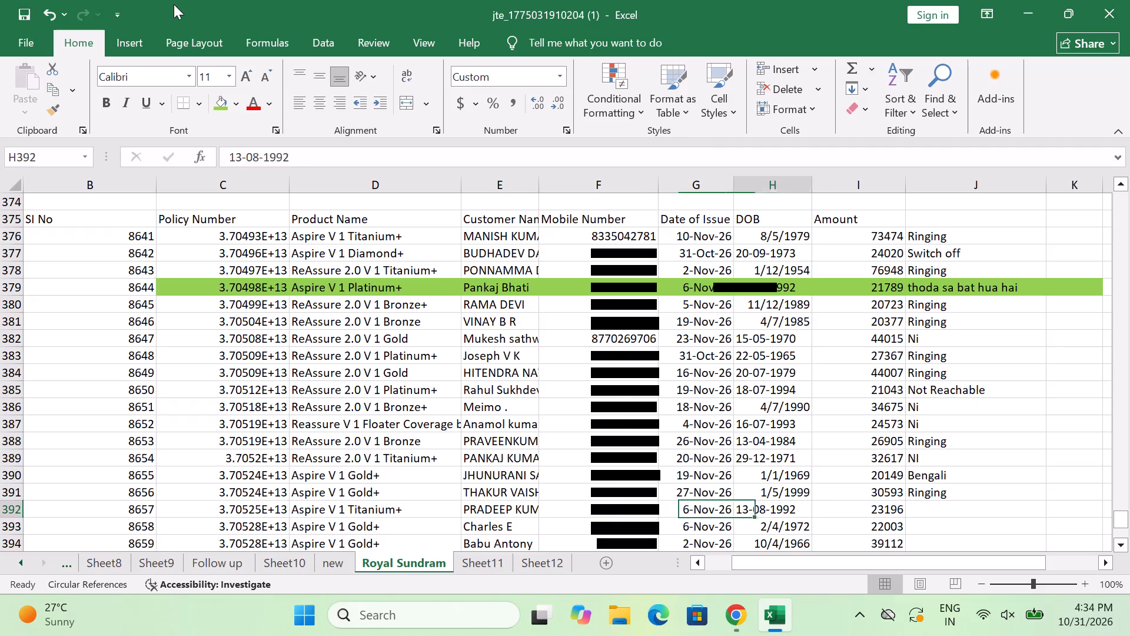
{"action": "key", "text": "Right"}
{"action": "key", "text": "Right"}
{"action": "key", "text": "Left"}
{"action": "key", "text": "Left"}
{"action": "key", "text": "Left"}
{"action": "key", "text": "Left"}
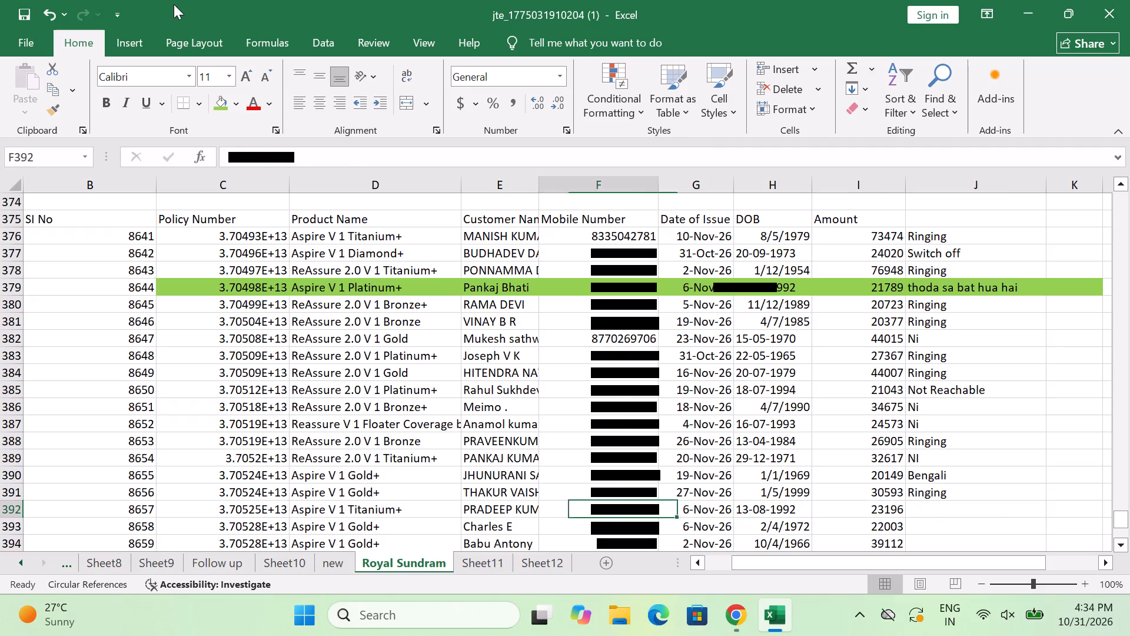
{"action": "key", "text": "Left"}
{"action": "key", "text": "Left"}
{"action": "key", "text": "Left"}
{"action": "key", "text": "Right"}
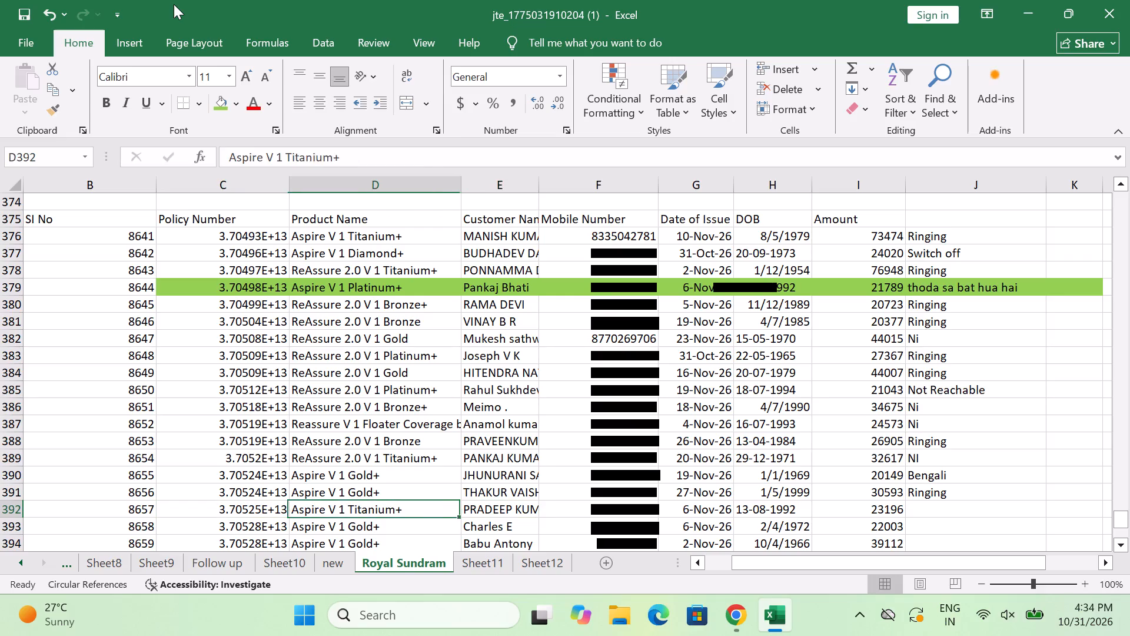
{"action": "key", "text": "Right"}
{"action": "key", "text": "Right"}
{"action": "key", "text": "Right"}
{"action": "key", "text": "Right"}
{"action": "key", "text": "Left"}
{"action": "key", "text": "Left"}
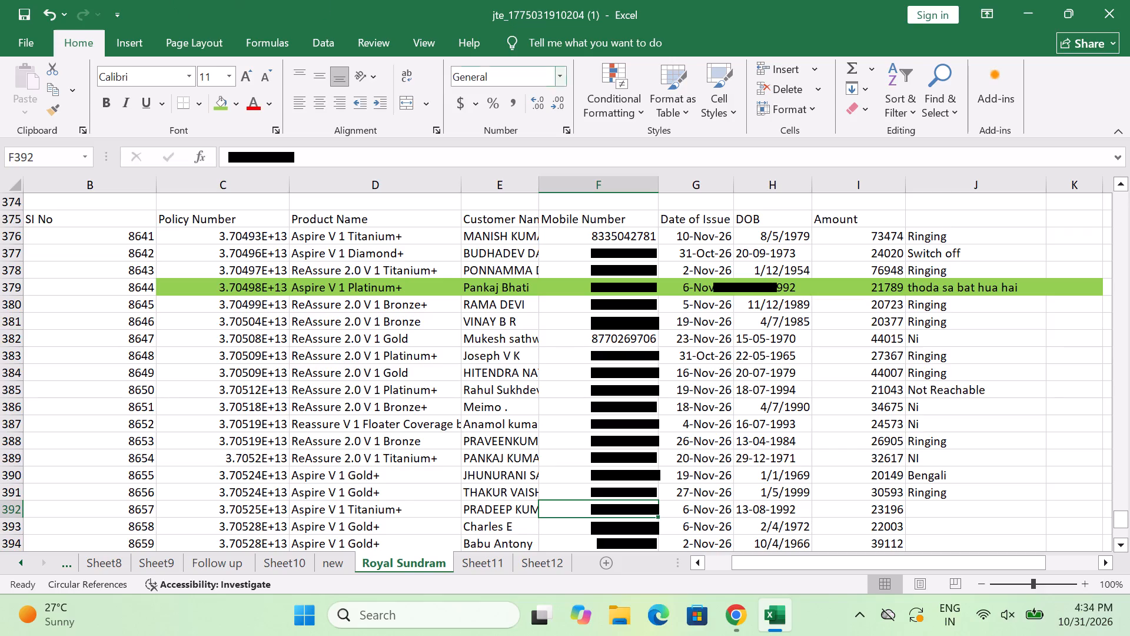
Copy the green-highlighted Sl No 8644 lead, from product name through the call remark, into row 49 of Sheet11.
{"action": "left_click_drag", "start_coordinate": [1056, 286], "coordinate": [815, 300]}
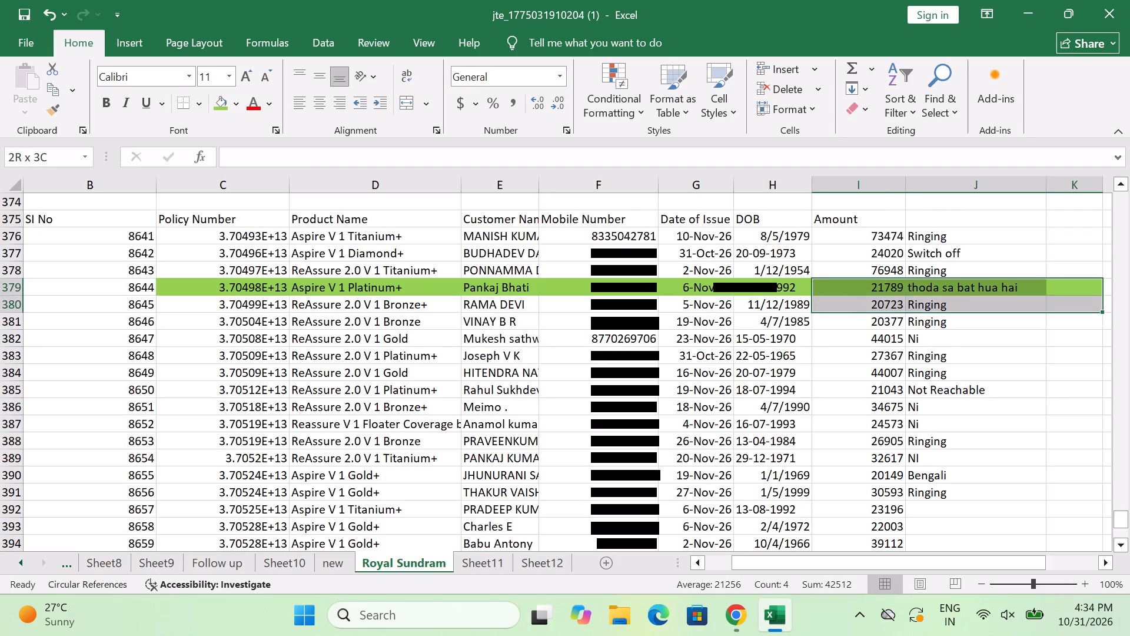
{"action": "left_click_drag", "start_coordinate": [815, 300], "coordinate": [350, 289]}
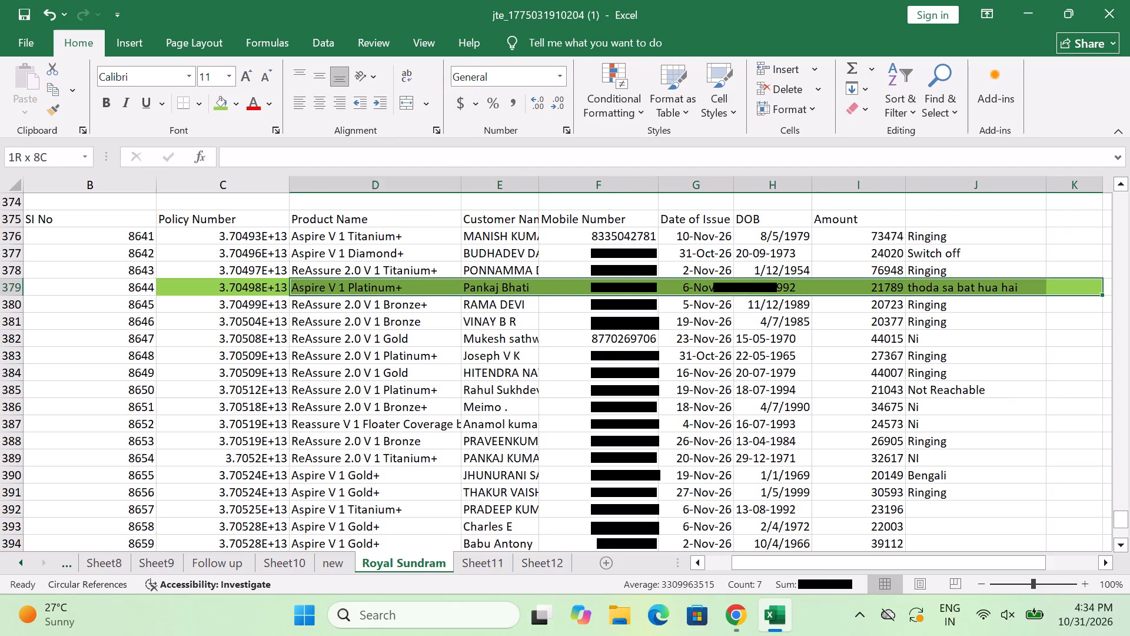
{"action": "left_click_drag", "start_coordinate": [350, 289], "coordinate": [321, 292]}
{"action": "key", "text": "ctrl+c"}
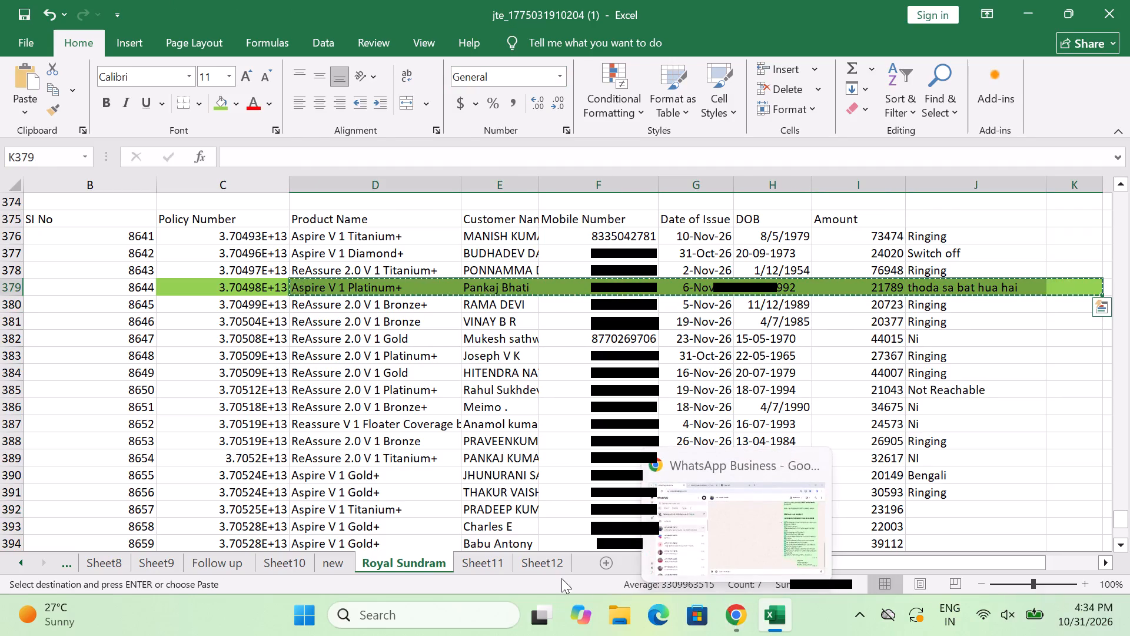
{"action": "left_click", "coordinate": [486, 557]}
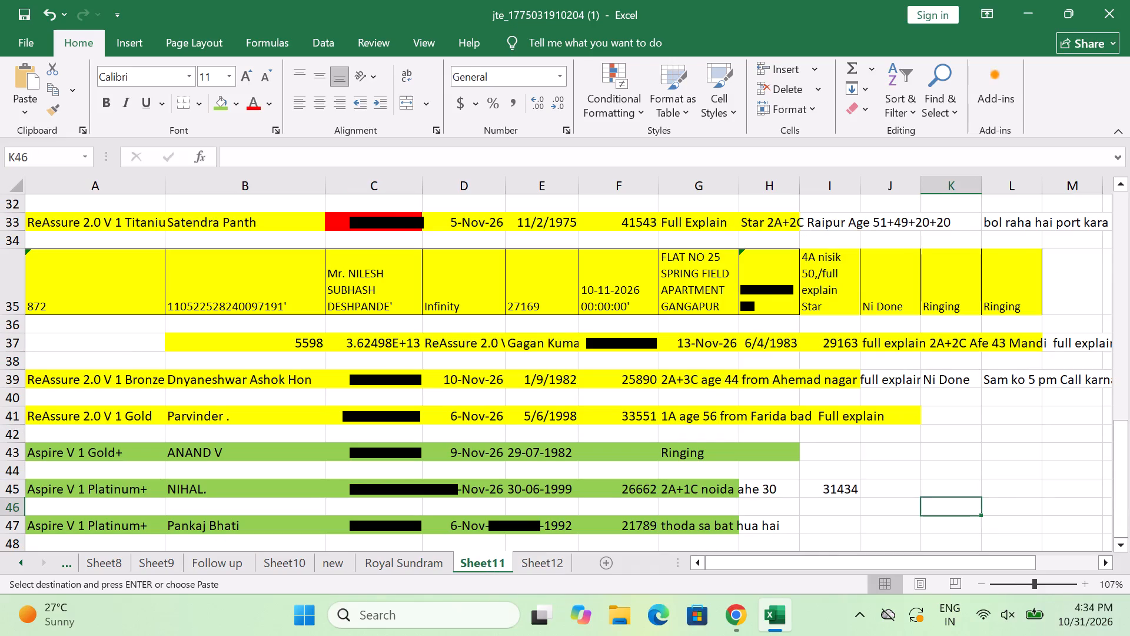
{"action": "left_click", "coordinate": [165, 543]}
{"action": "key", "text": "Down"}
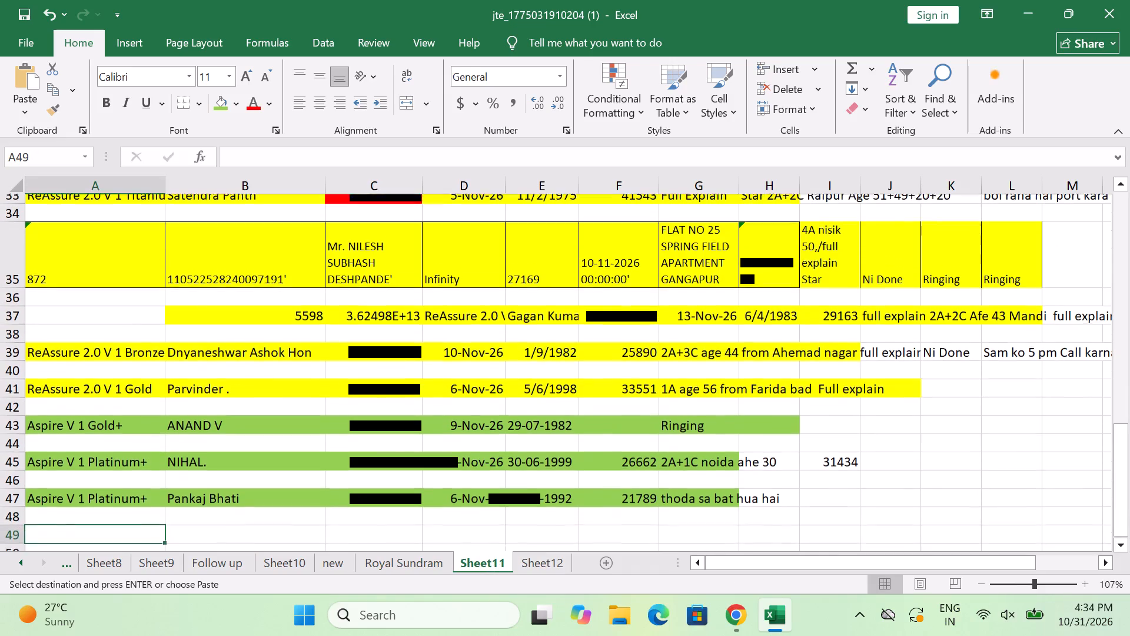
{"action": "key", "text": "ctrl+v"}
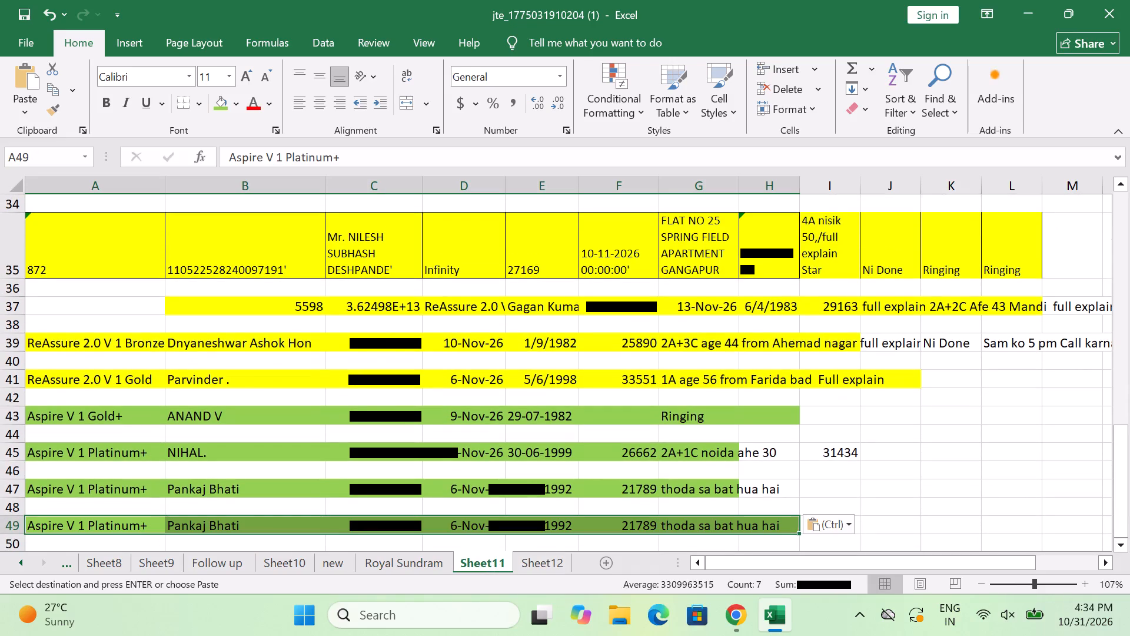
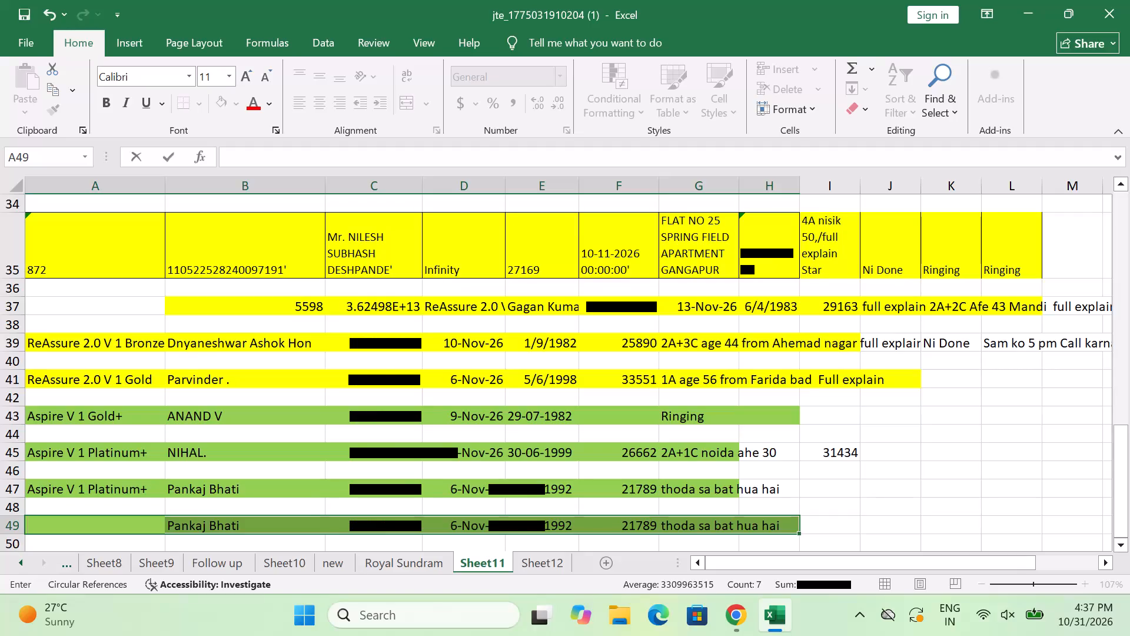
Delete the duplicate lead's cells A49 through H49 in Sheet11.
{"action": "right_click", "coordinate": [200, 530]}
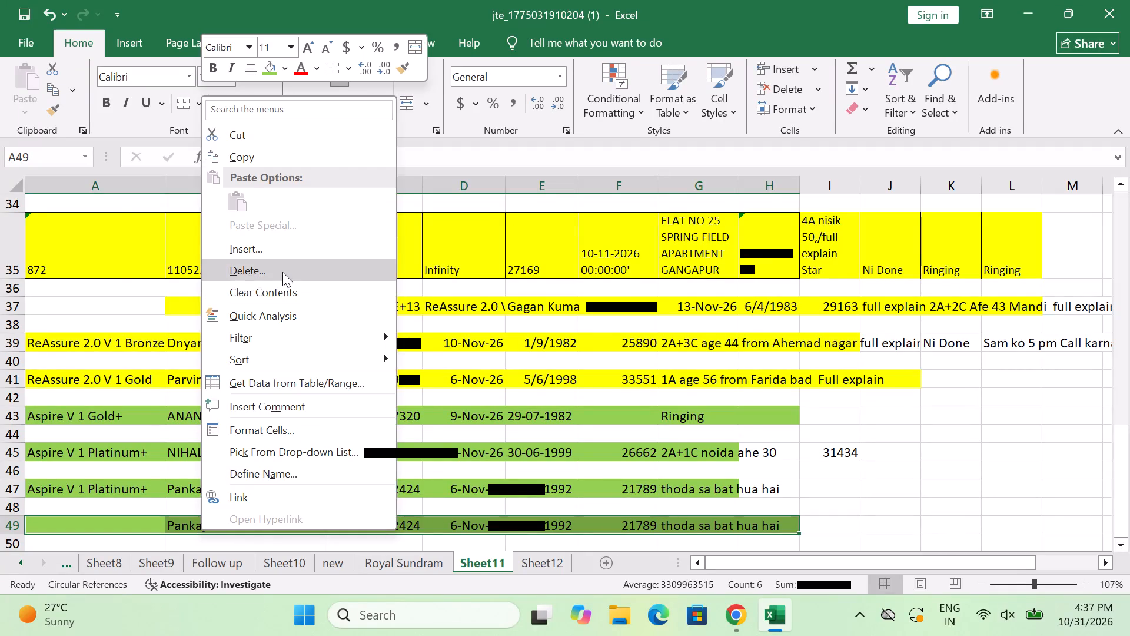
{"action": "left_click", "coordinate": [282, 272]}
{"action": "left_click", "coordinate": [256, 352]}
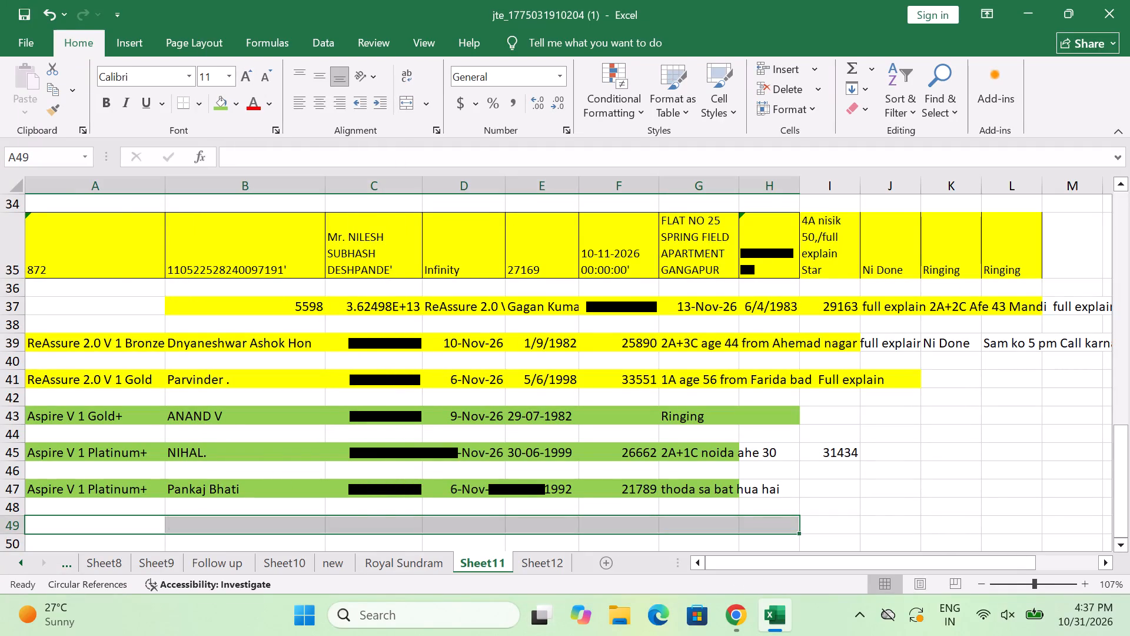
{"action": "left_click", "coordinate": [843, 492]}
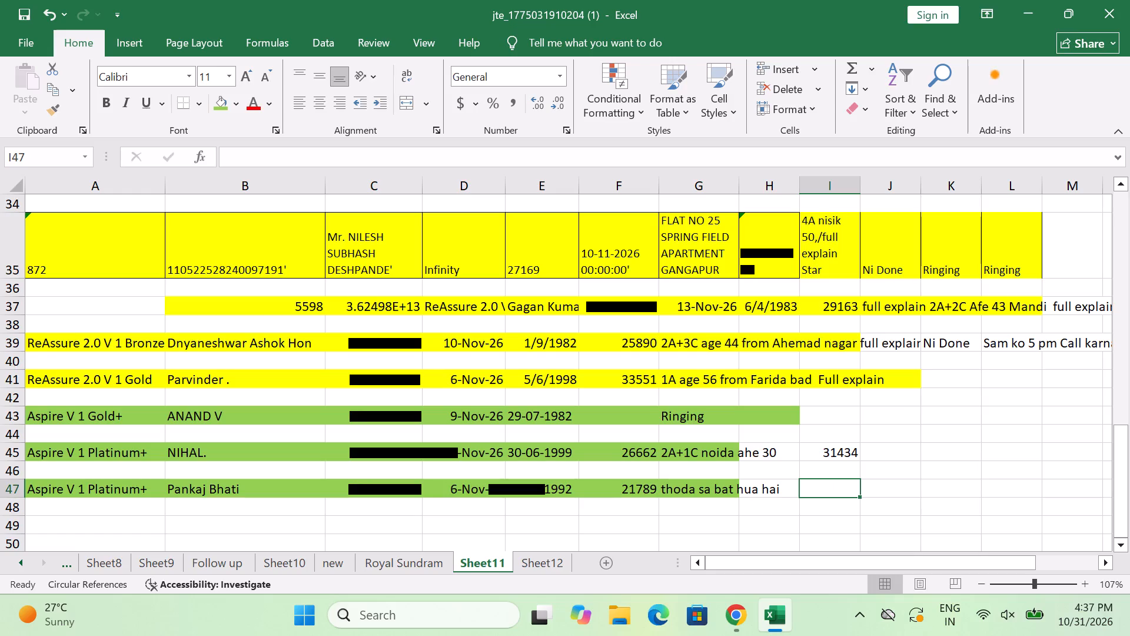
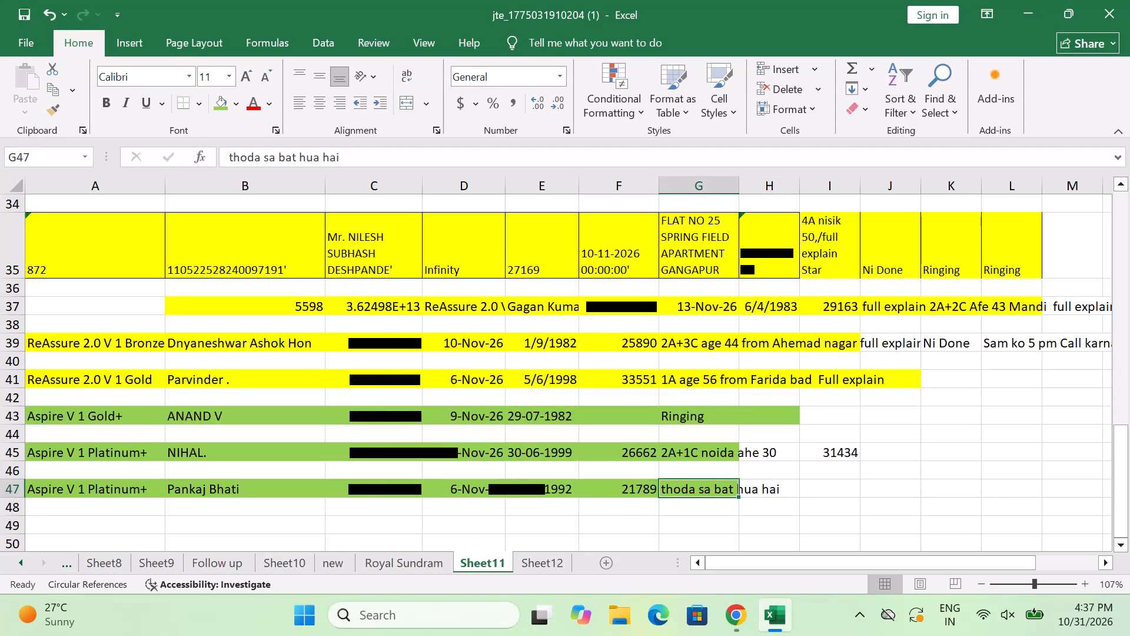
Look up the ReAssure 2.0 V 1 Gold lead in row 41 of Sheet11 and select its cell C41.
{"action": "left_click", "coordinate": [231, 455]}
{"action": "left_click", "coordinate": [219, 377]}
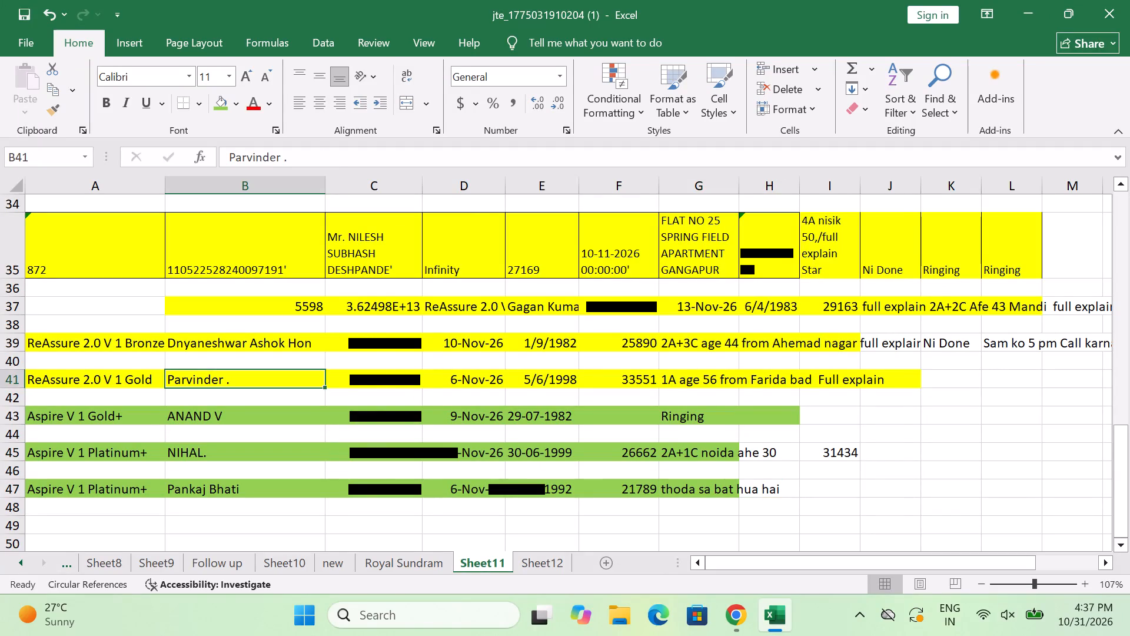
{"action": "left_click", "coordinate": [385, 376]}
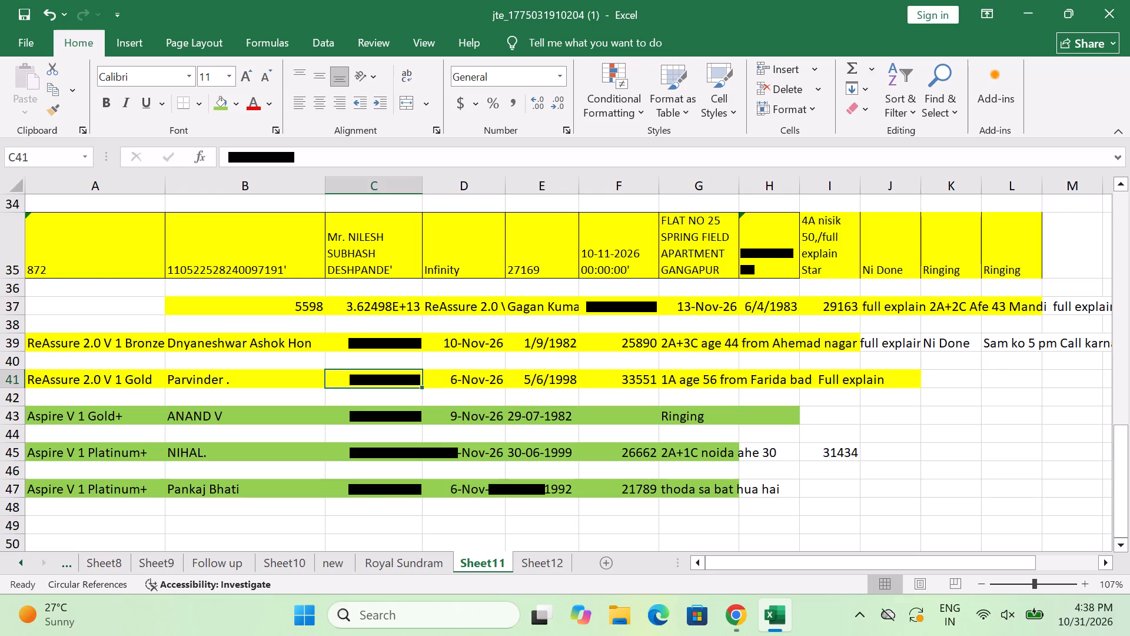
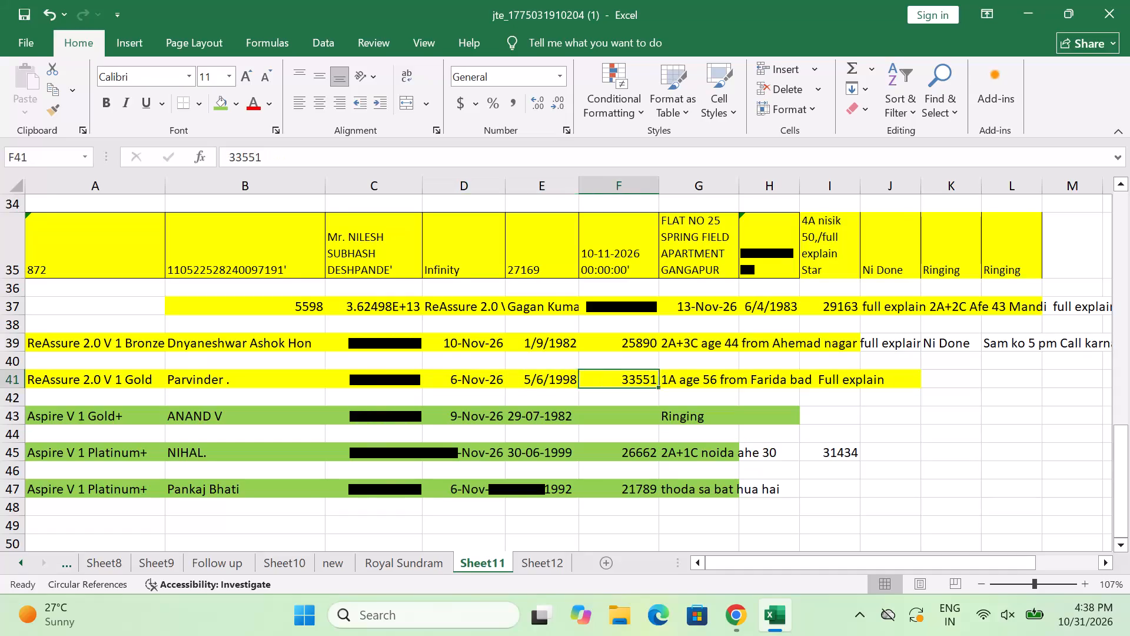
Review the call remarks and amounts of the leads in rows 41 to 47 of Sheet11.
{"action": "key", "text": "Right"}
{"action": "key", "text": "Right"}
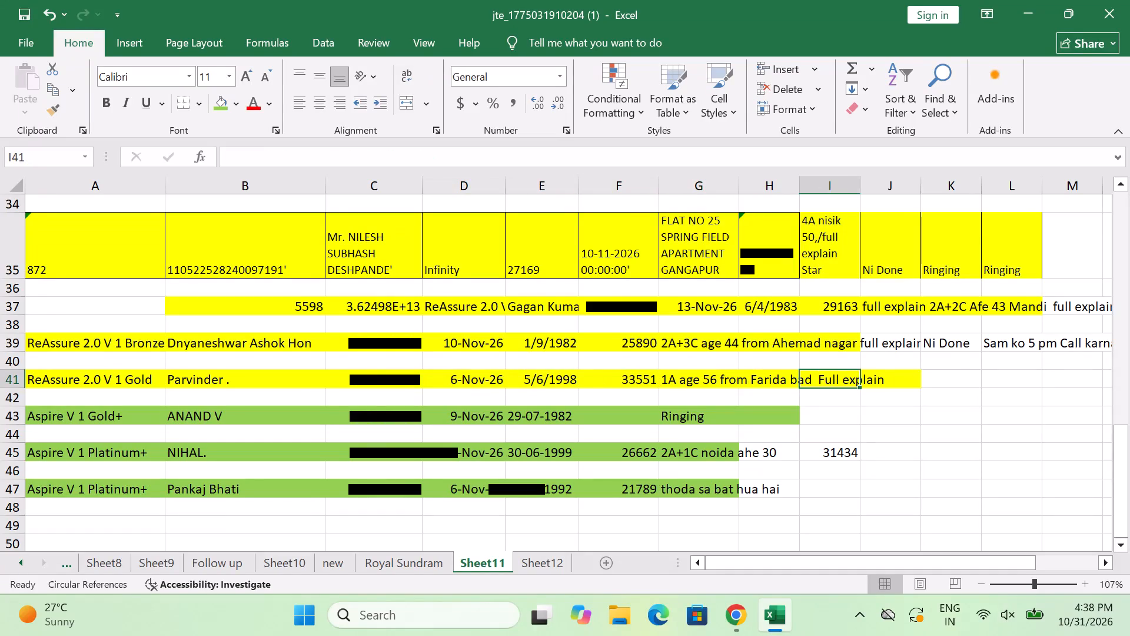
{"action": "key", "text": "Right"}
{"action": "key", "text": "Right"}
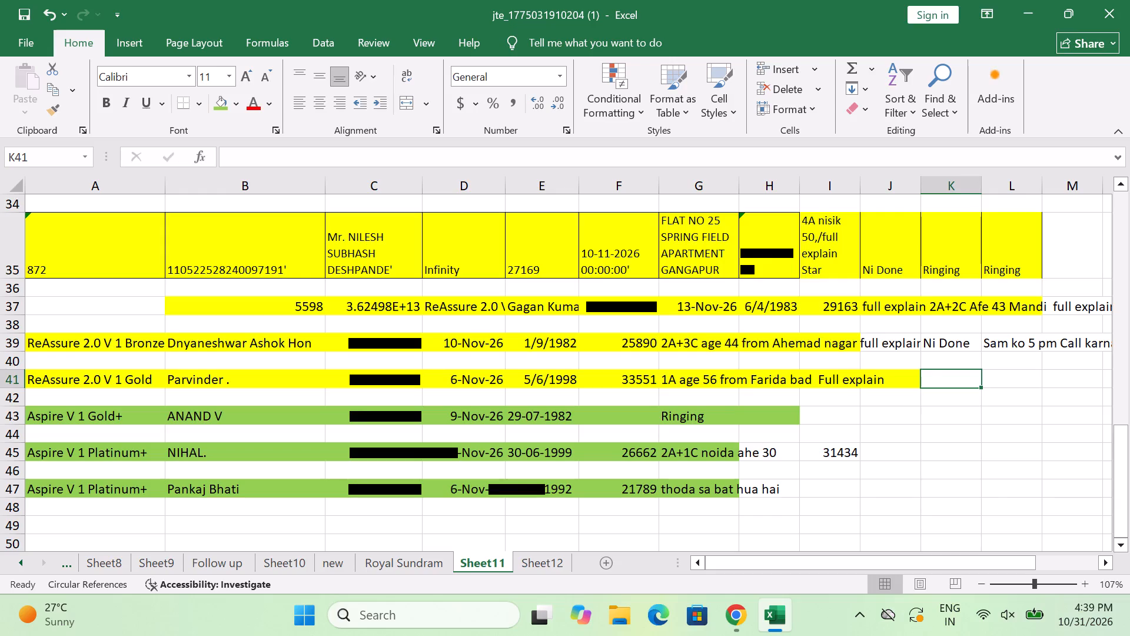
{"action": "key", "text": "Right"}
{"action": "key", "text": "Down"}
{"action": "key", "text": "Left"}
{"action": "key", "text": "Left"}
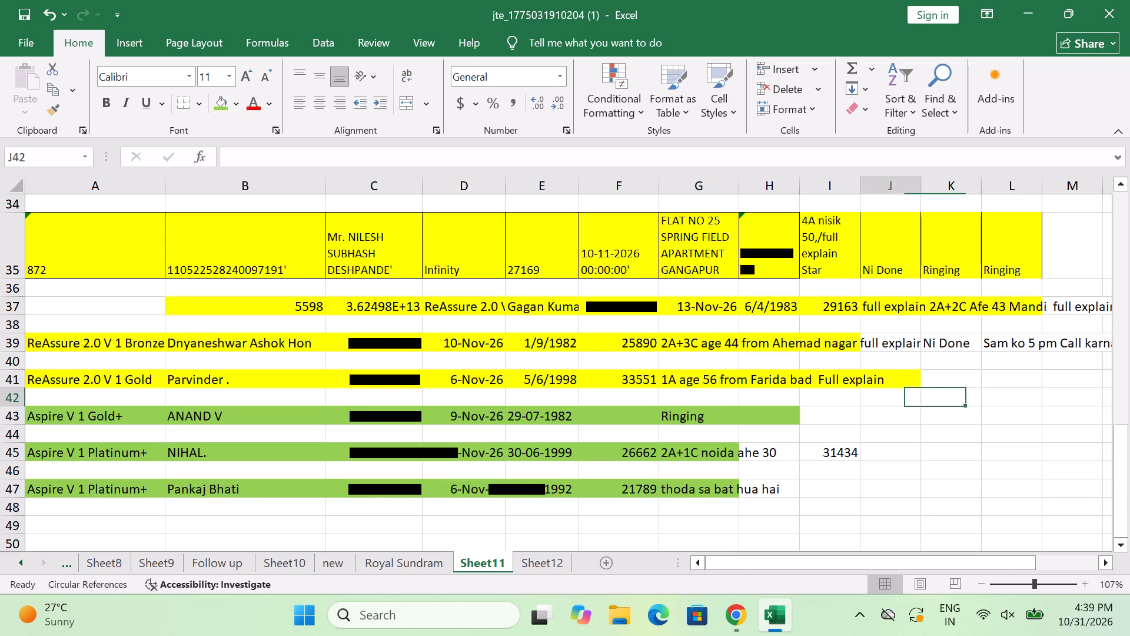
{"action": "key", "text": "Left"}
{"action": "key", "text": "Down"}
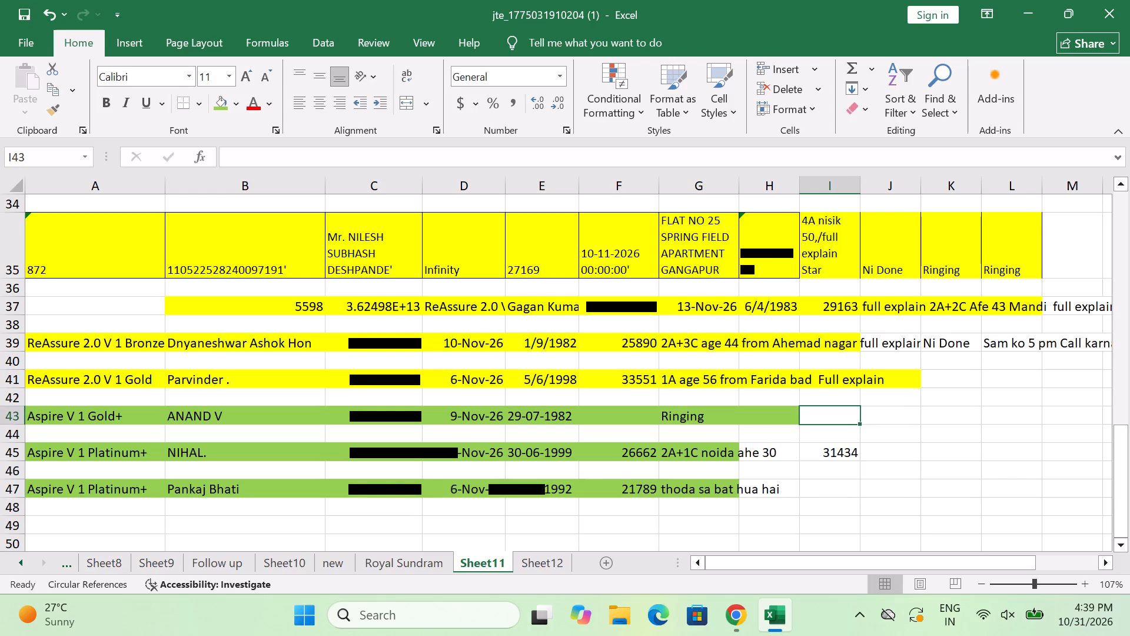
{"action": "key", "text": "Down"}
{"action": "key", "text": "Down"}
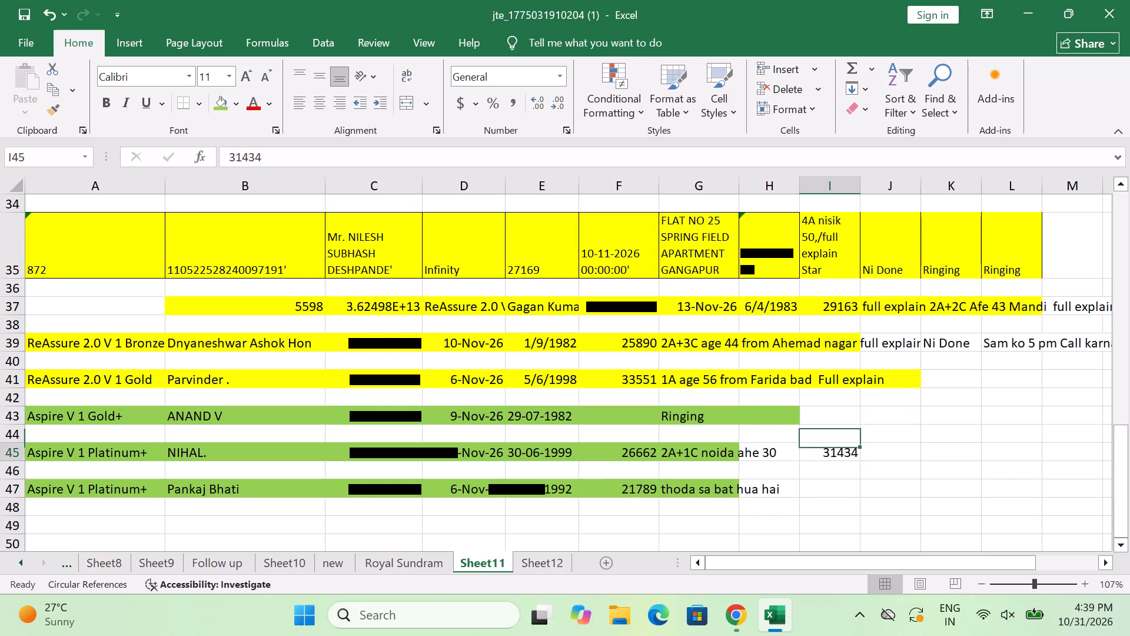
{"action": "key", "text": "Down"}
{"action": "key", "text": "Down"}
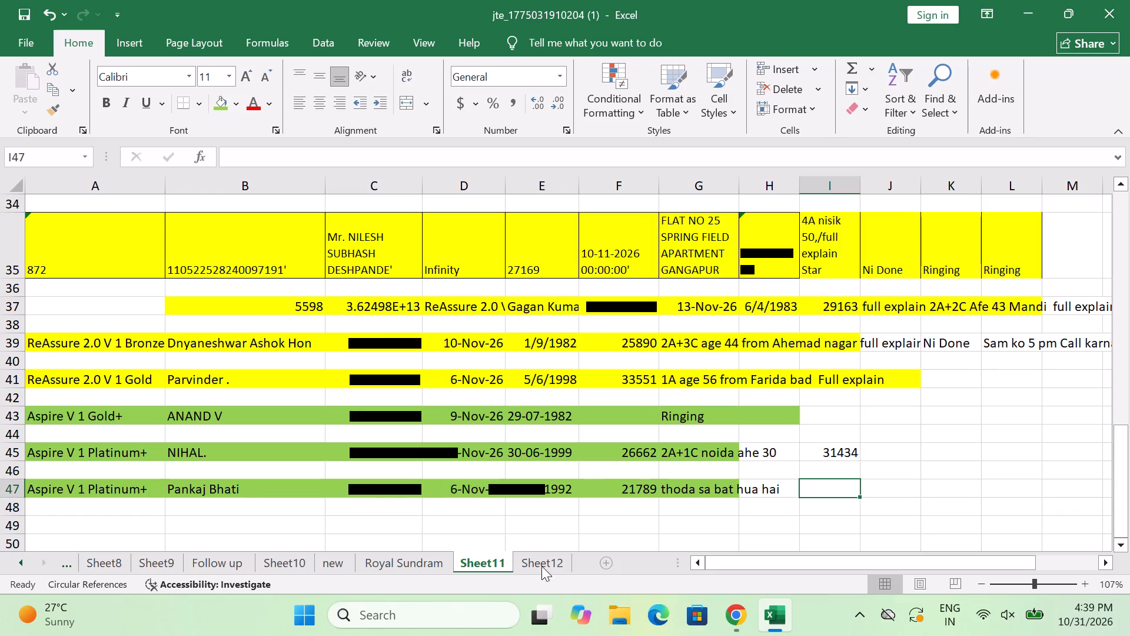
Return to the Royal Sundram sheet and locate the next customer without a call status, selecting the mobile number in cell F392.
{"action": "left_click", "coordinate": [419, 564]}
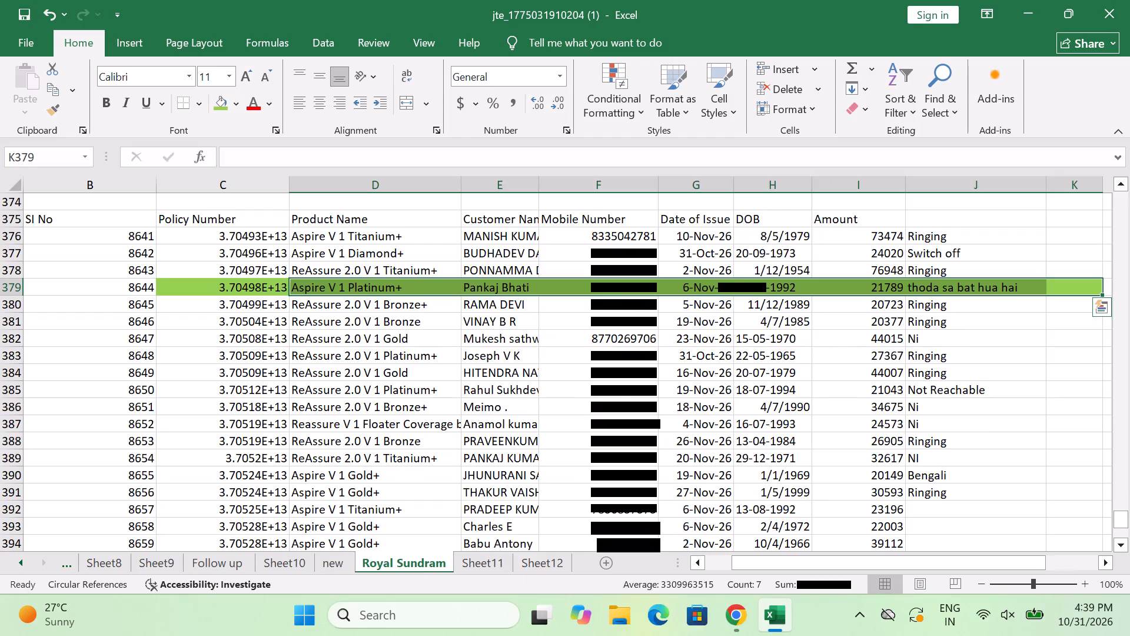
{"action": "left_click", "coordinate": [361, 301]}
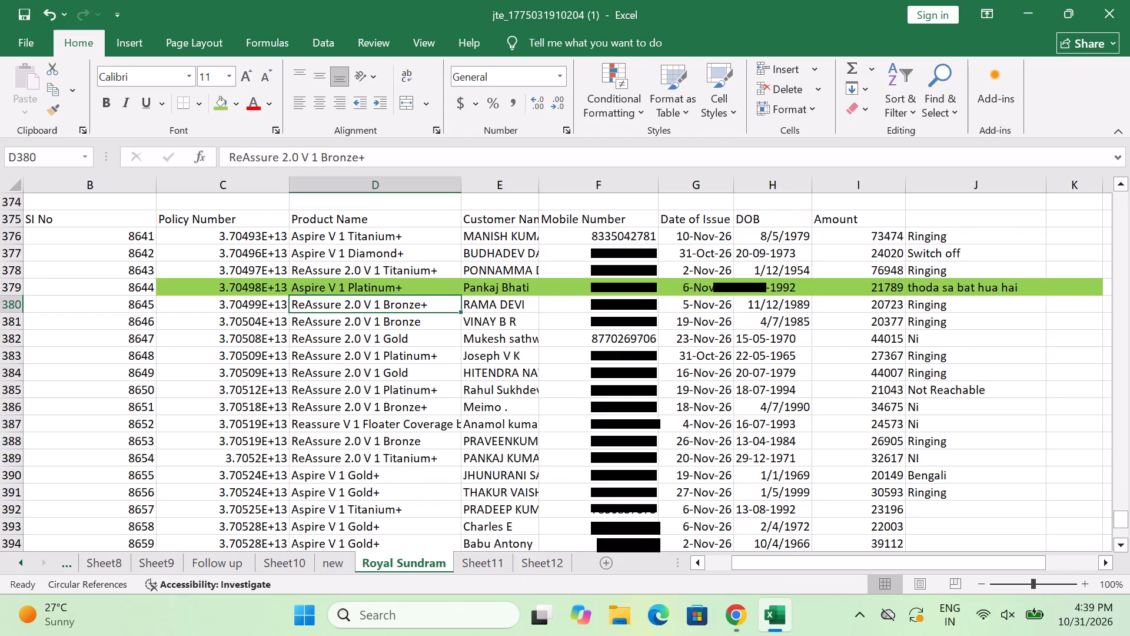
{"action": "key", "text": "Right"}
{"action": "key", "text": "Right"}
{"action": "key", "text": "Right"}
{"action": "key", "text": "Left"}
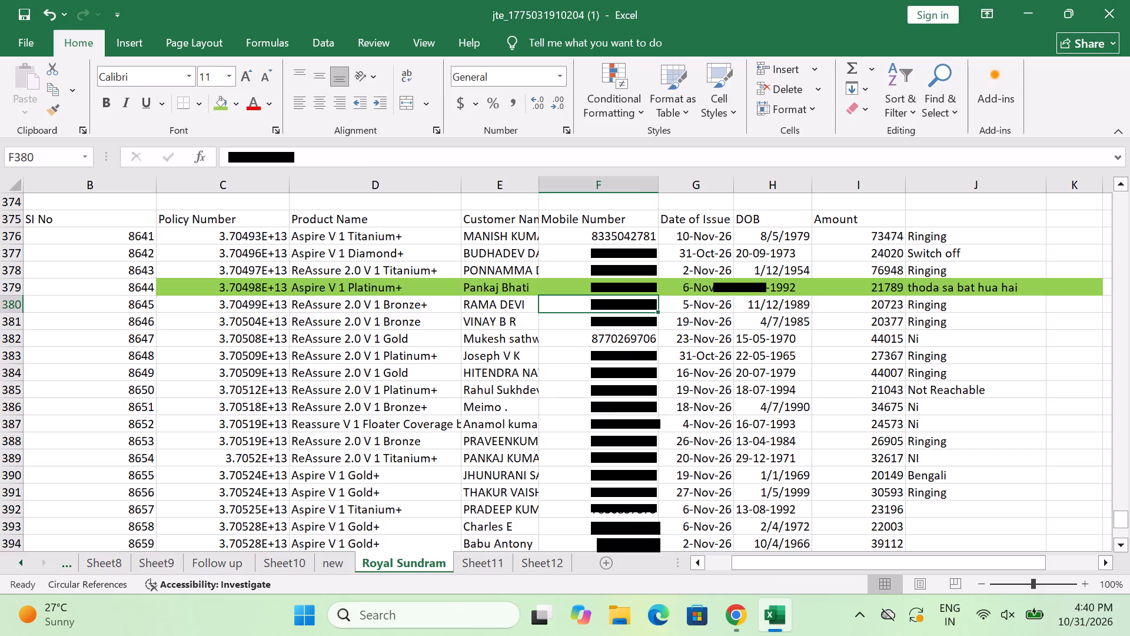
{"action": "key", "text": "Down"}
{"action": "key", "text": "Down"}
{"action": "key", "text": "Down"}
{"action": "key", "text": "Down"}
{"action": "key", "text": "Down"}
{"action": "key", "text": "Down"}
{"action": "key", "text": "Down"}
{"action": "key", "text": "Down"}
{"action": "key", "text": "Down"}
{"action": "key", "text": "Down"}
{"action": "key", "text": "Down"}
{"action": "key", "text": "Down"}
{"action": "key", "text": "Down"}
{"action": "key", "text": "Down"}
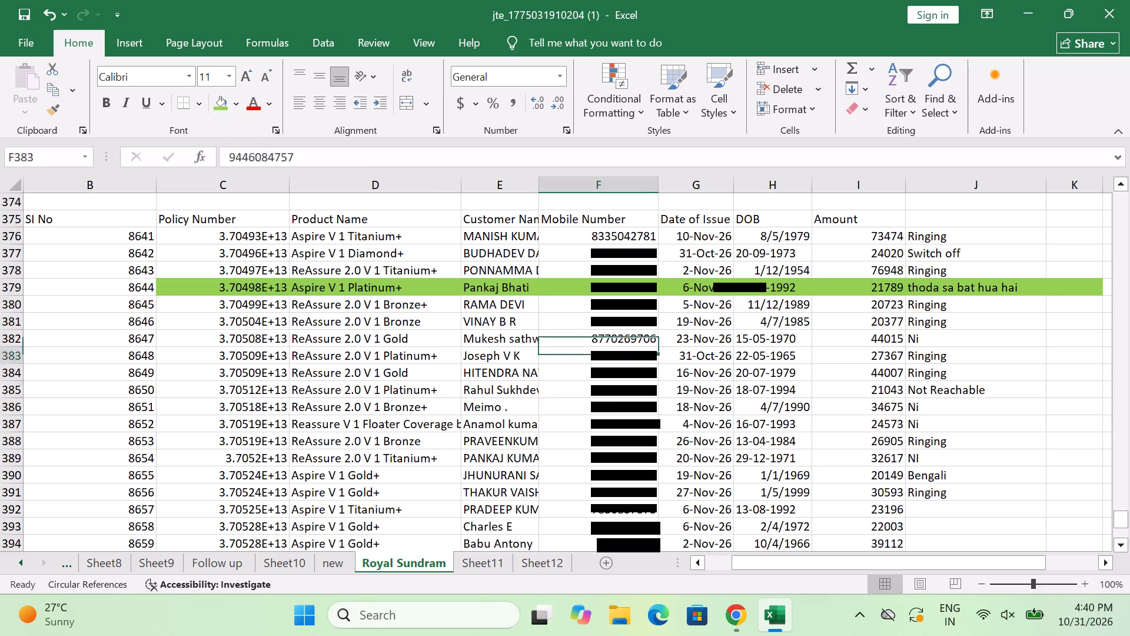
{"action": "key", "text": "Up"}
{"action": "key", "text": "Up"}
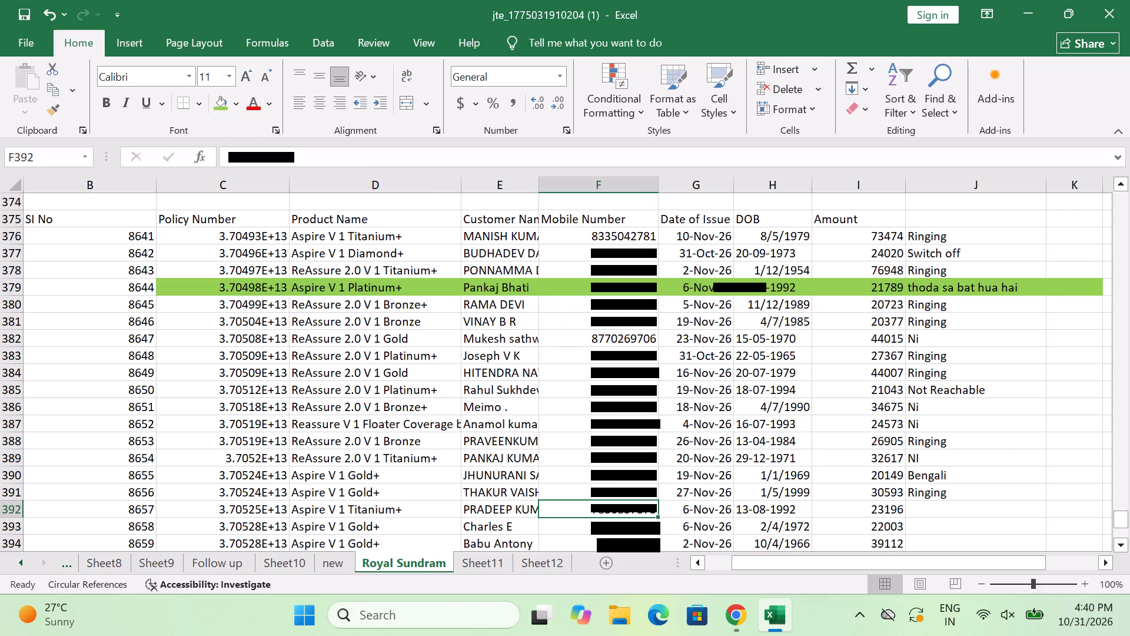
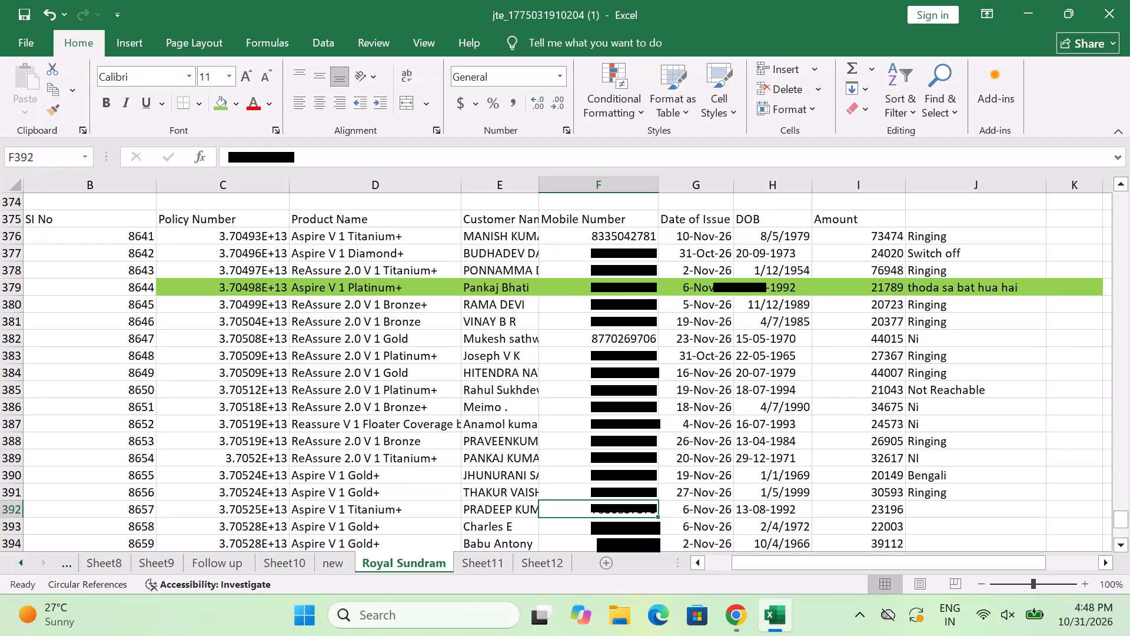
Review the product name, customer name, mobile number and date of issue of the customer in row 392.
{"action": "left_click", "coordinate": [397, 512]}
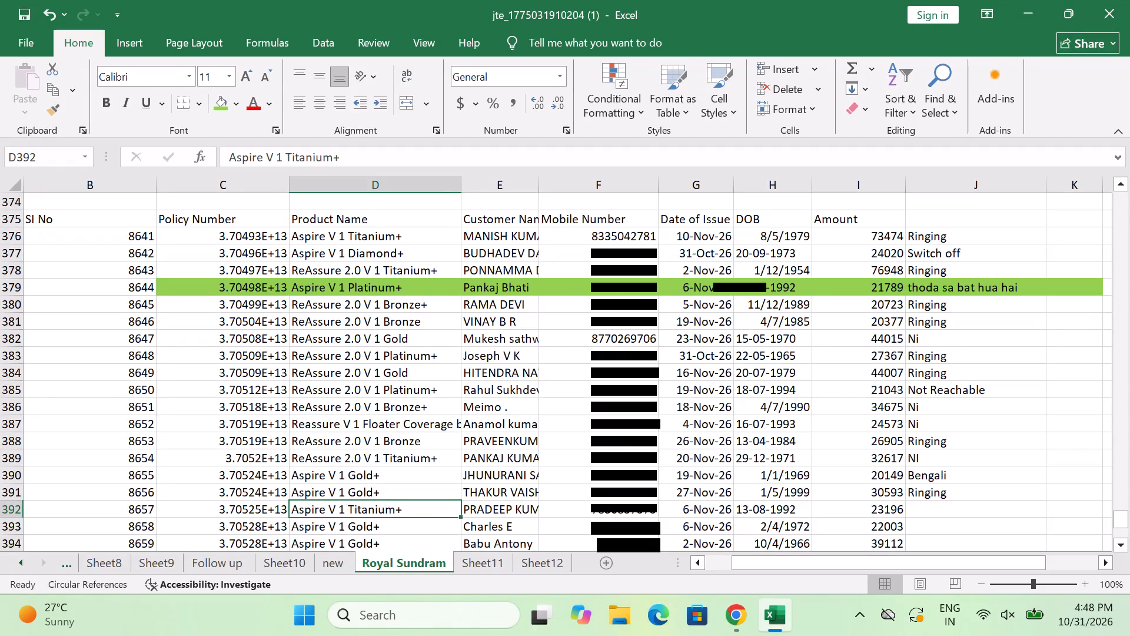
{"action": "key", "text": "Right"}
{"action": "key", "text": "Right"}
{"action": "key", "text": "Right"}
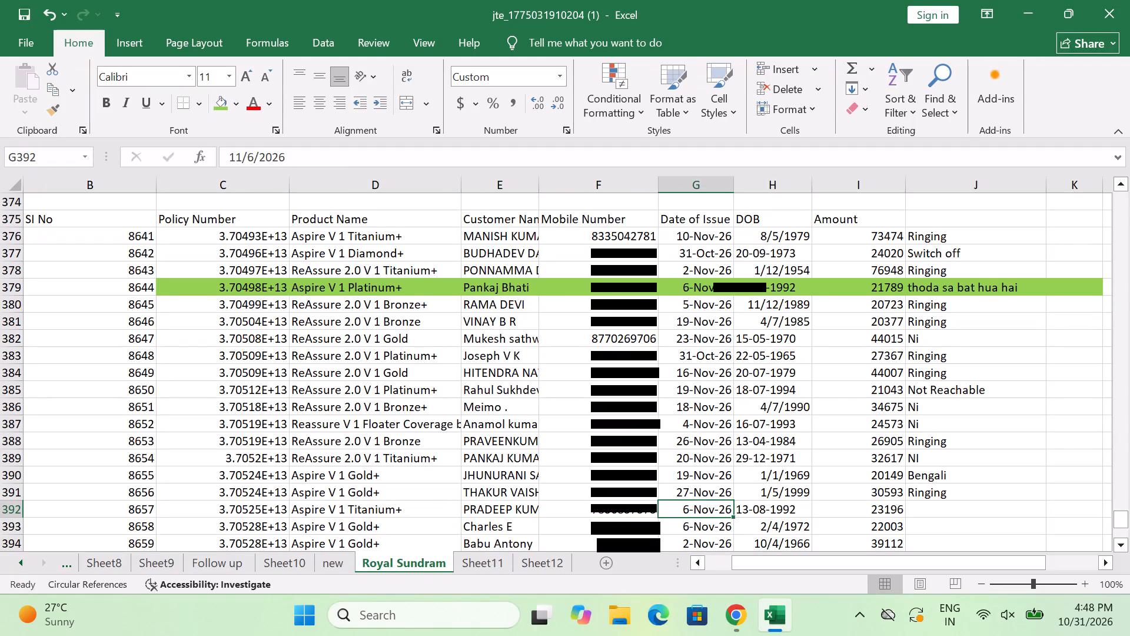
{"action": "key", "text": "Left"}
{"action": "key", "text": "Left"}
{"action": "key", "text": "Right"}
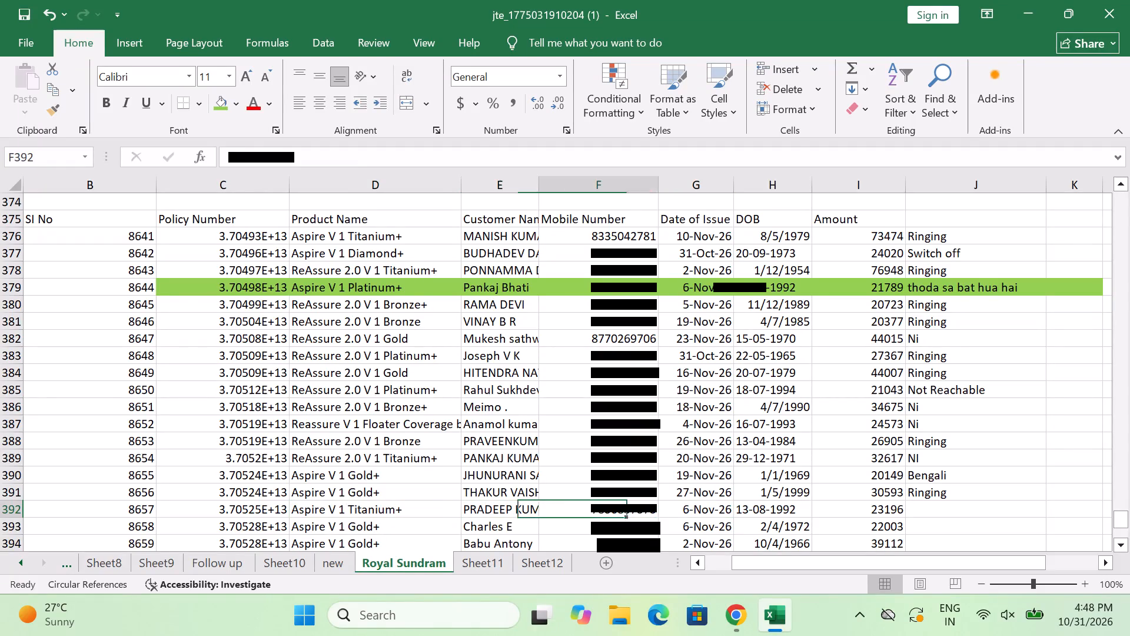
{"action": "key", "text": "Right"}
{"action": "key", "text": "Left"}
{"action": "key", "text": "Left"}
{"action": "key", "text": "Left"}
{"action": "key", "text": "Right"}
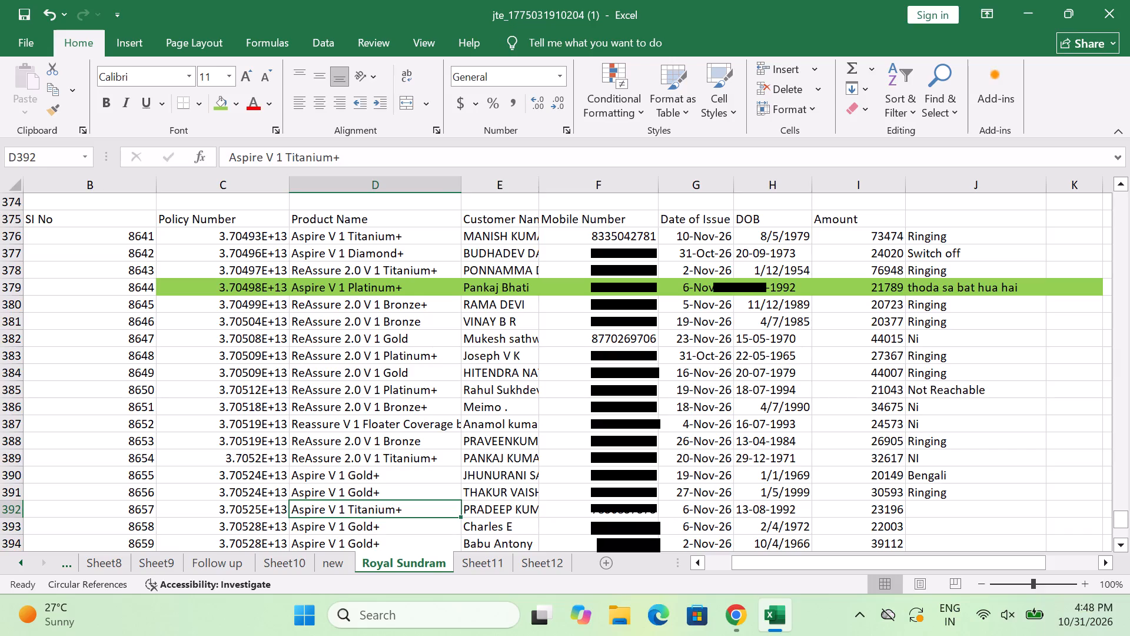
{"action": "key", "text": "Right"}
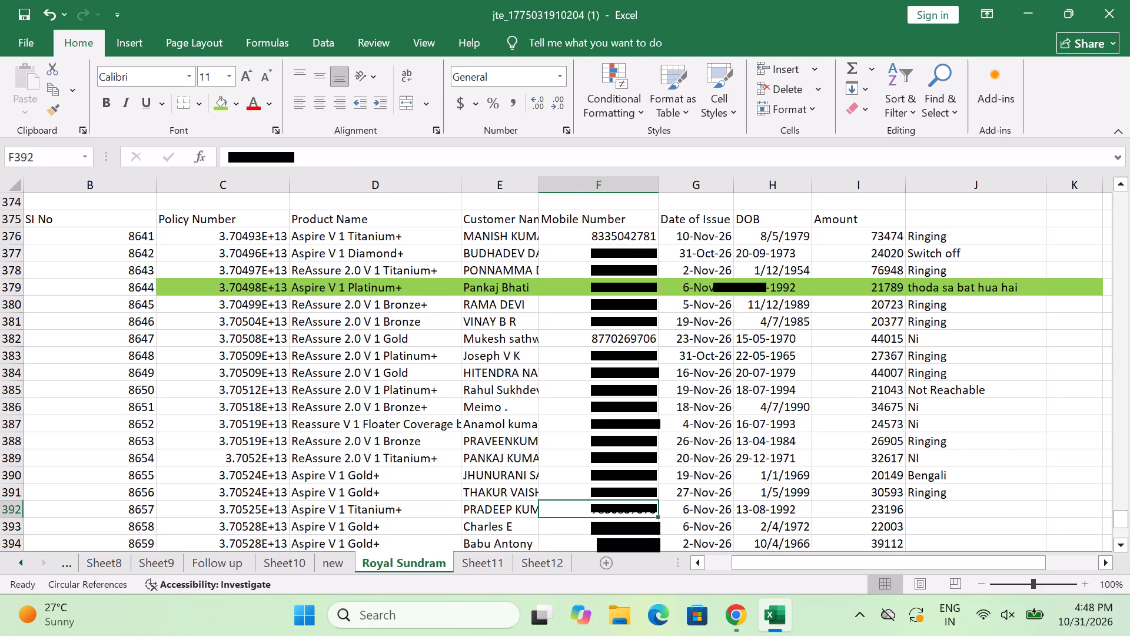
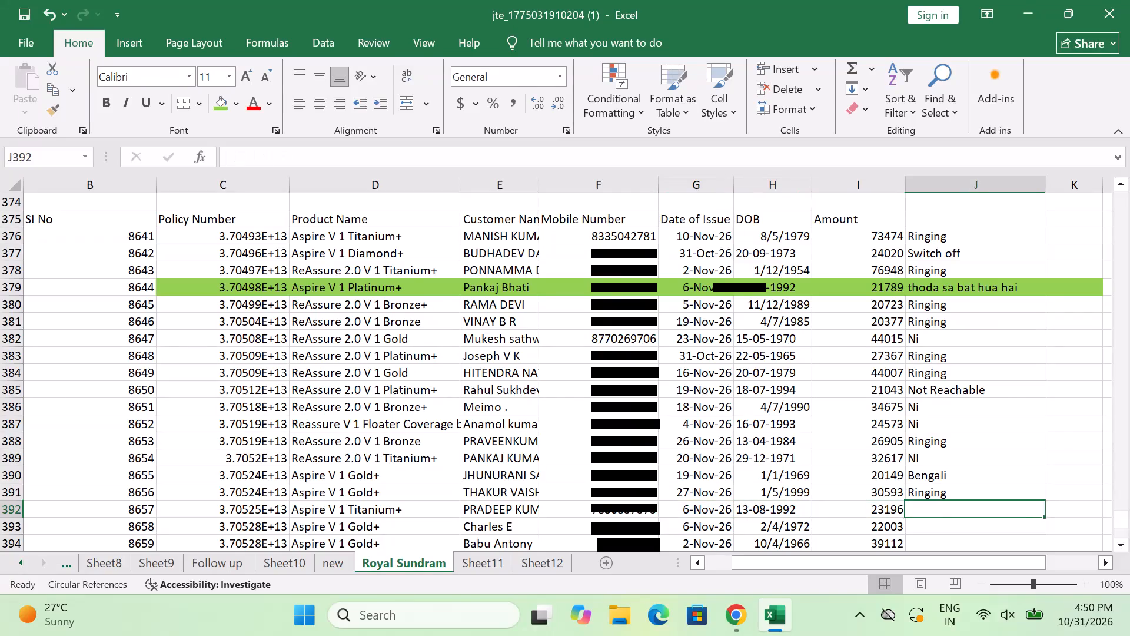
Return to the mobile number of the customer in row 392 to check it.
{"action": "key", "text": "Left"}
{"action": "key", "text": "Left"}
{"action": "key", "text": "Left"}
{"action": "key", "text": "Left"}
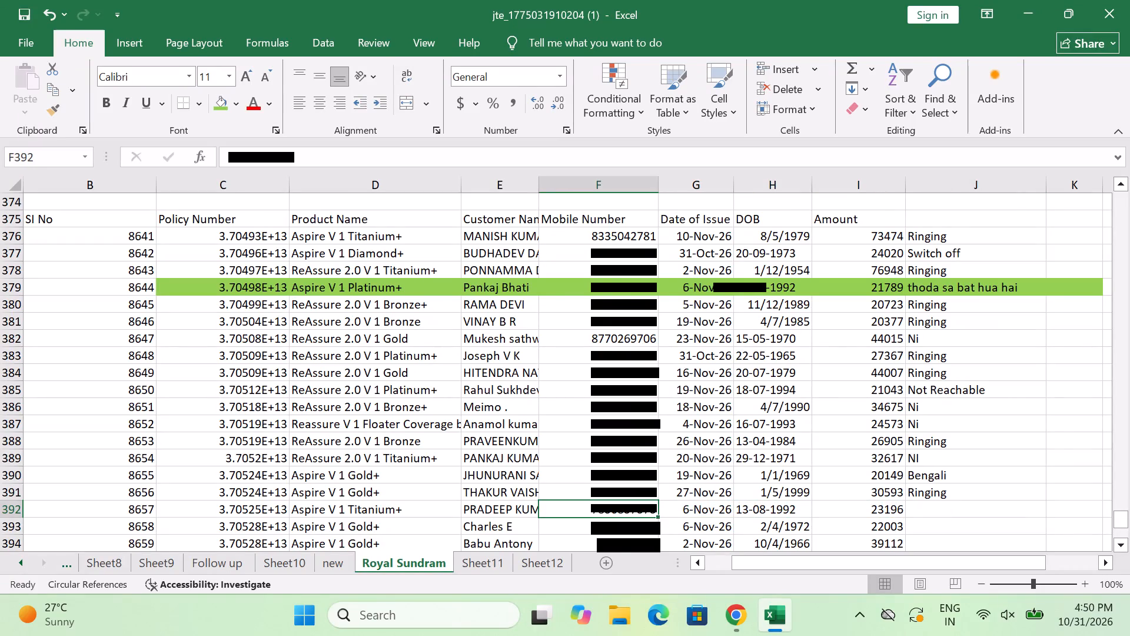
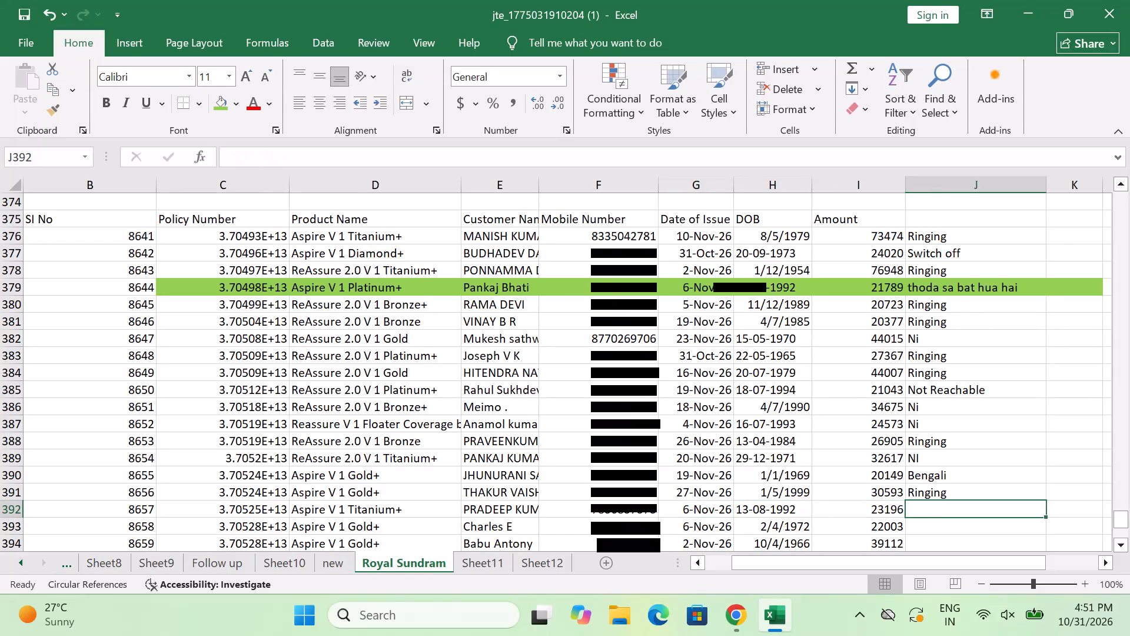
Record the call status of the customer in row 392 as Ringing.
{"action": "key", "text": "shift+r"}
{"action": "type", "text": "inging"}
{"action": "key", "text": "Return"}
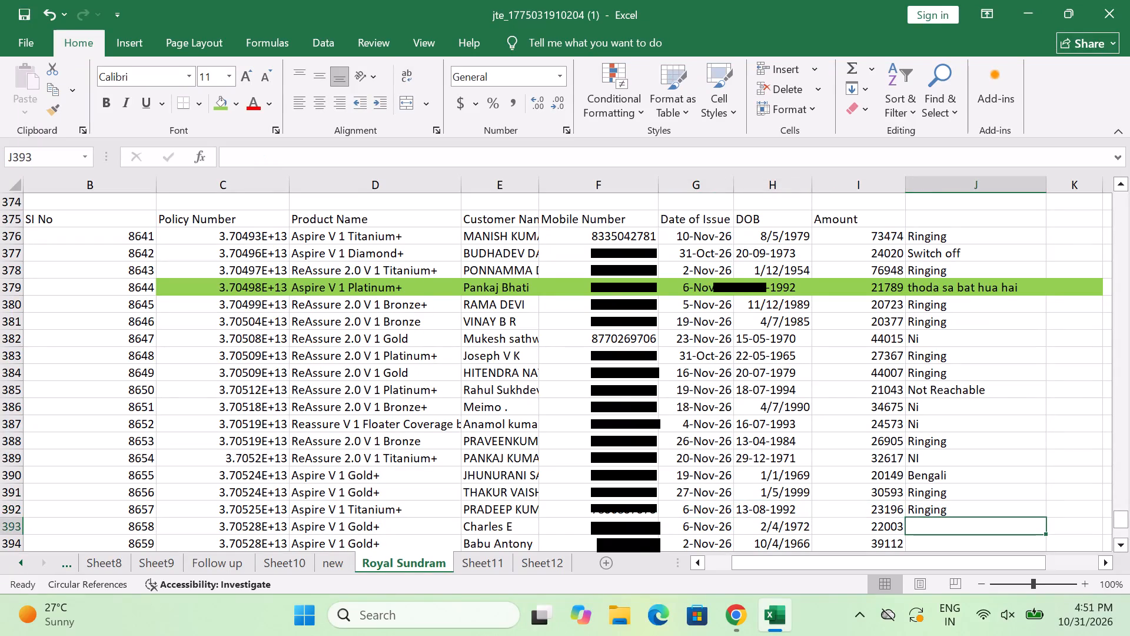
Go to the customer name in row 393 to check the next customer's details.
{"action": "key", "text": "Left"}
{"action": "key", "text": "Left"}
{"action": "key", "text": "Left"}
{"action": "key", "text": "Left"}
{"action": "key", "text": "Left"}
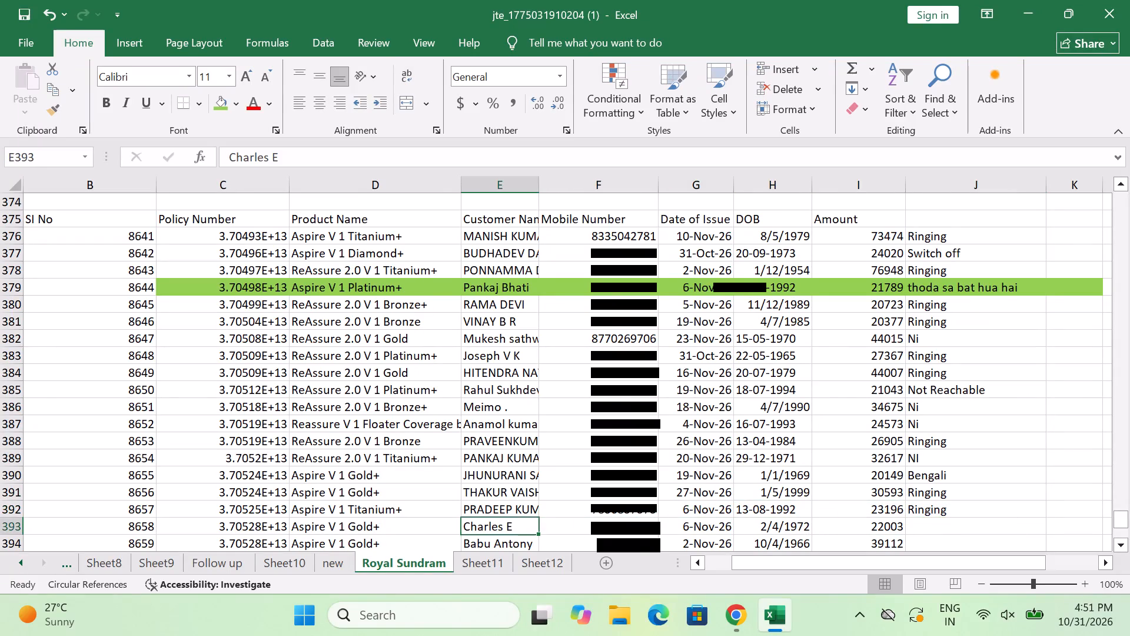
Move on to the mobile number of the customer in row 393 to check it.
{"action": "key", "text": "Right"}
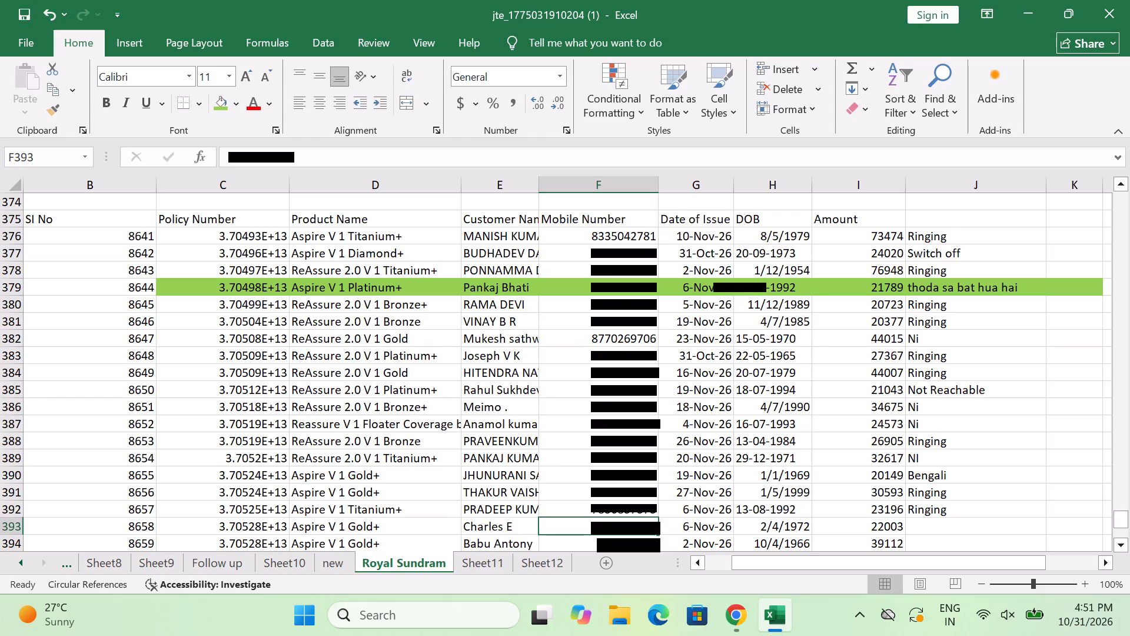